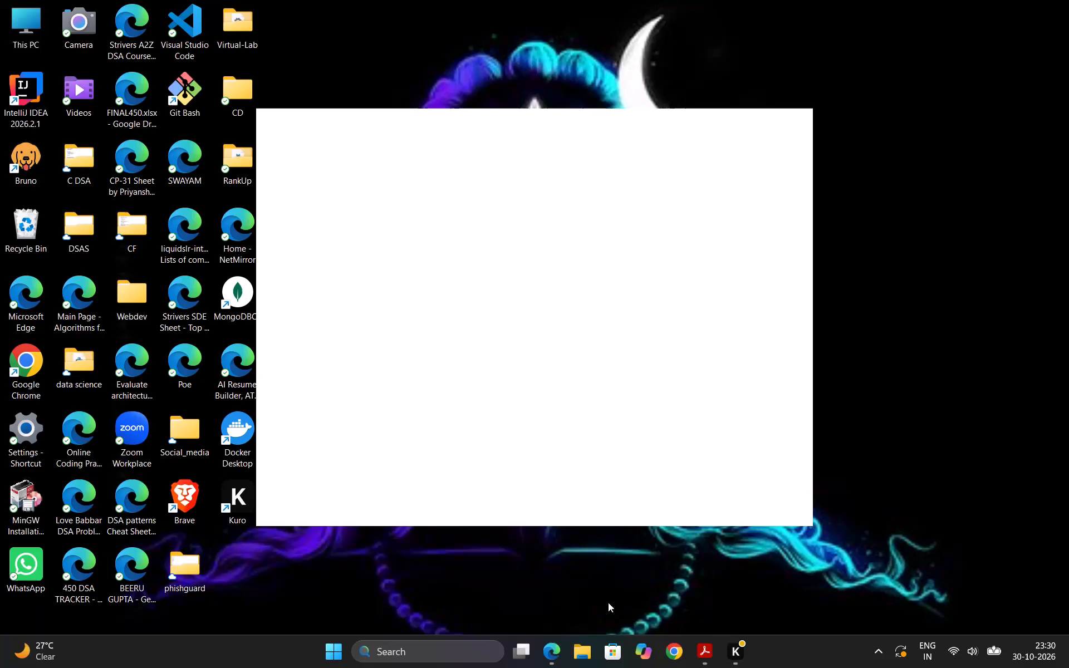
Switch to Microsoft Edge and open the PowerPoint to PDF converter on the iLovePDF site.
click(552, 651)
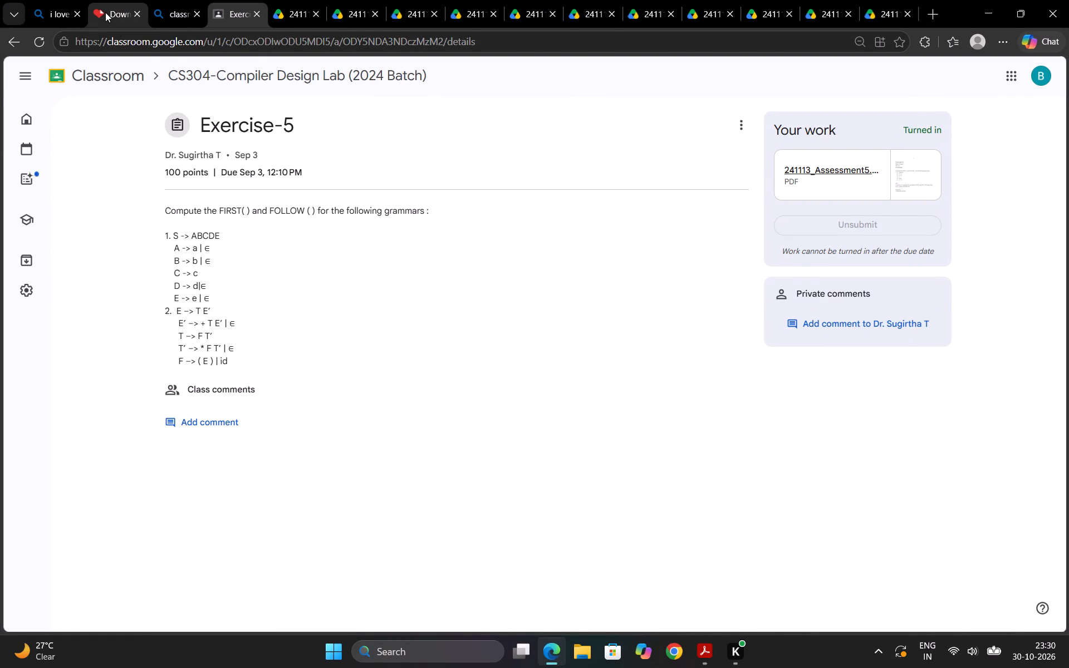
click(105, 12)
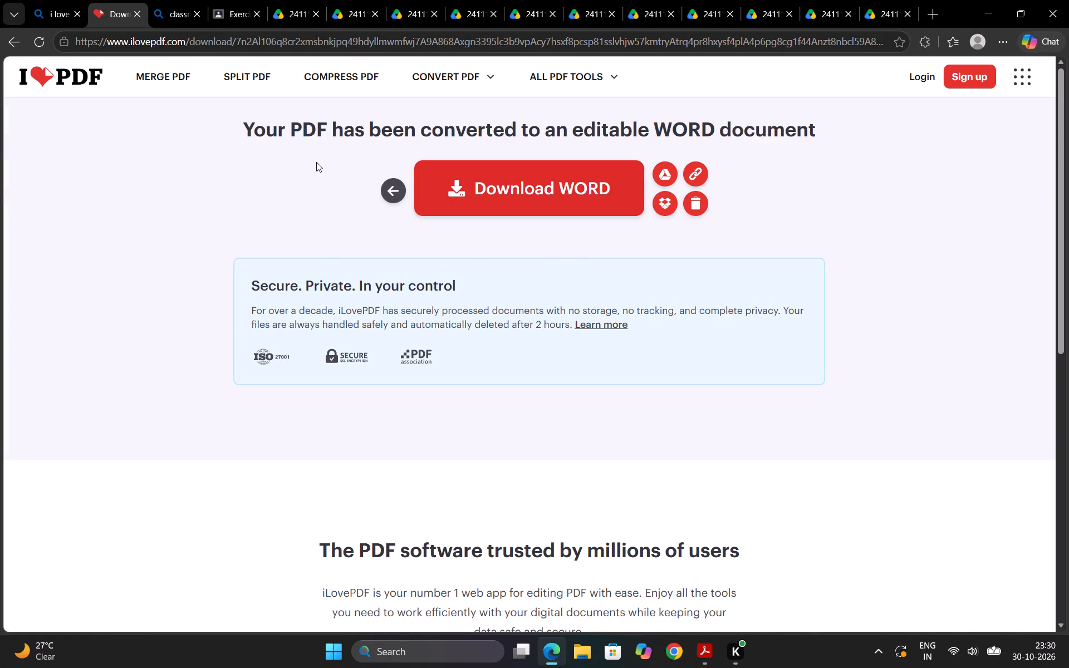
click(24, 42)
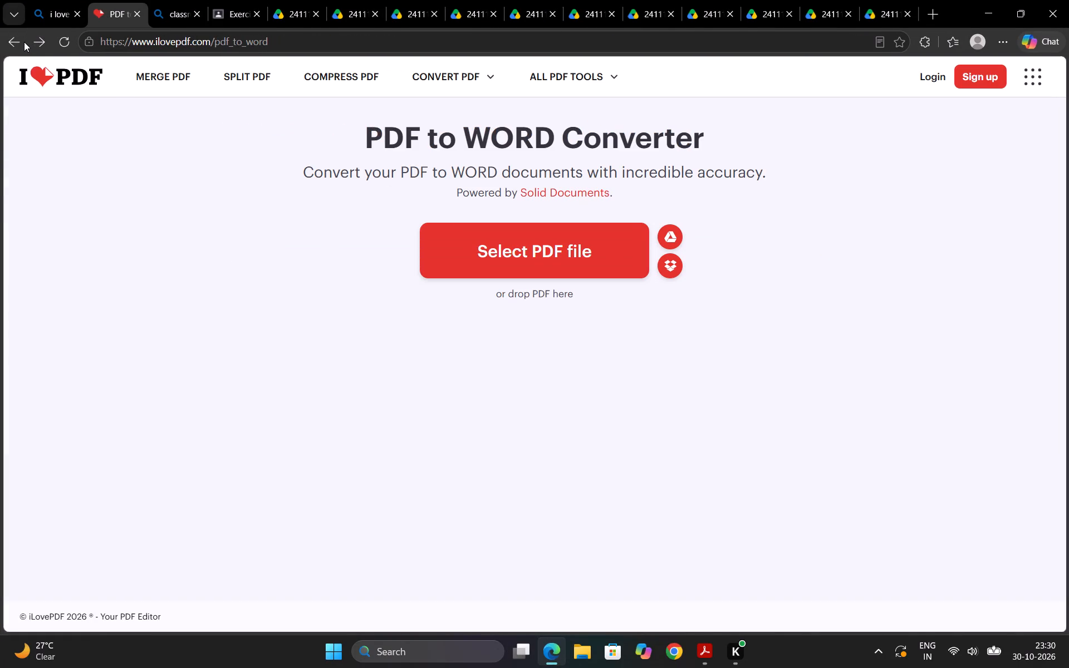
click(15, 42)
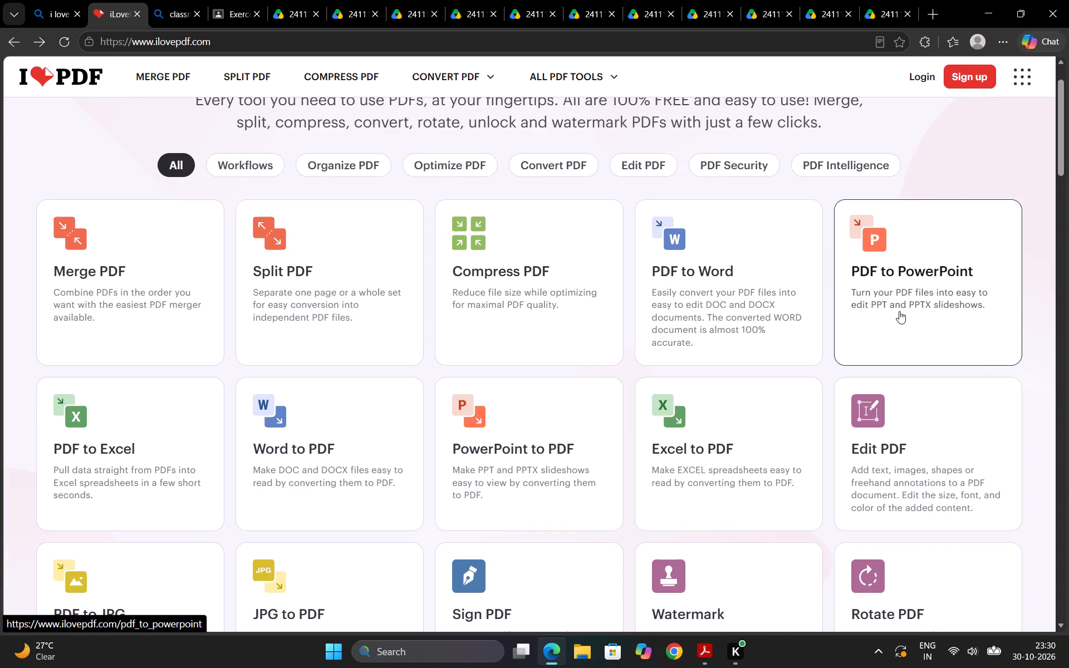
click(528, 445)
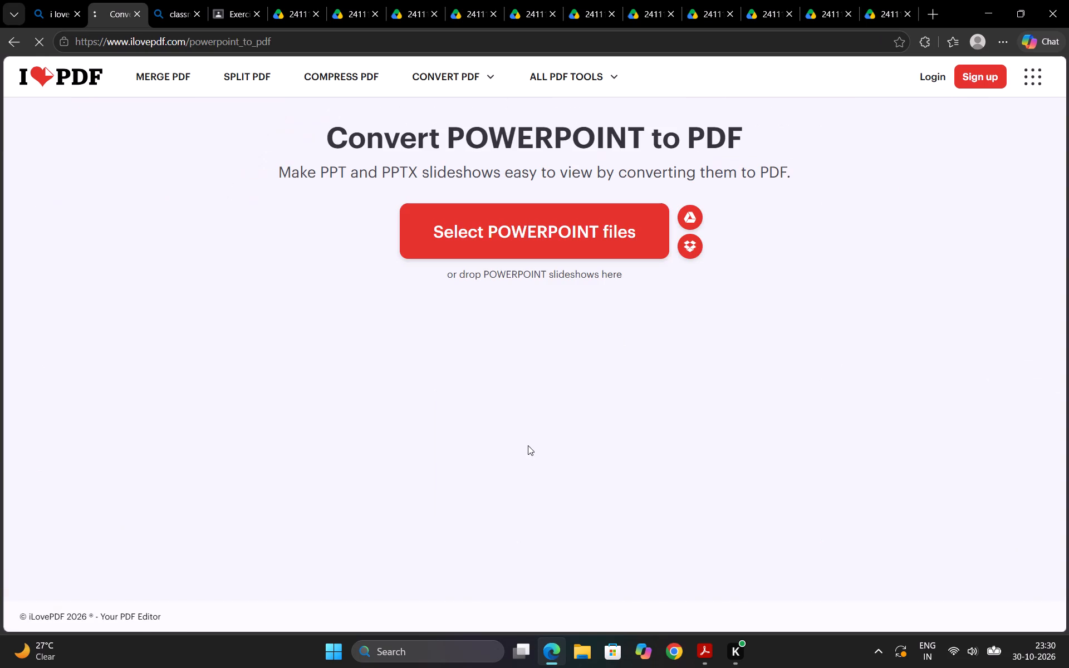
Upload the ilovepdf_merged PowerPoint presentation from the D:\ drive to the converter.
click(537, 239)
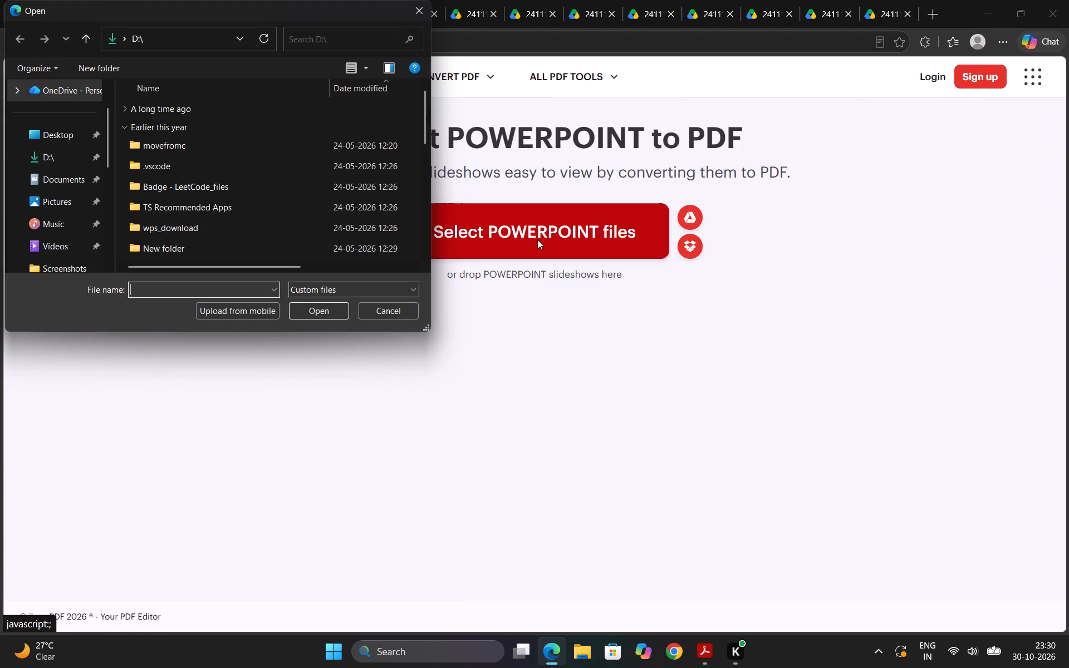
click(68, 163)
scroll(189, 160, down, 4)
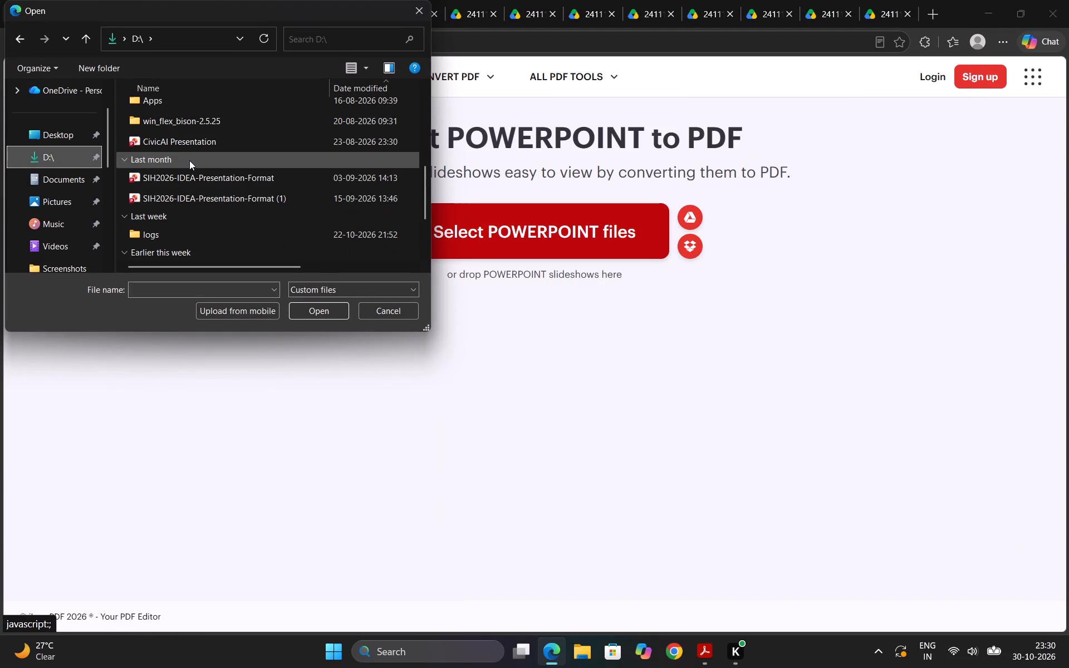
scroll(189, 160, up, 2)
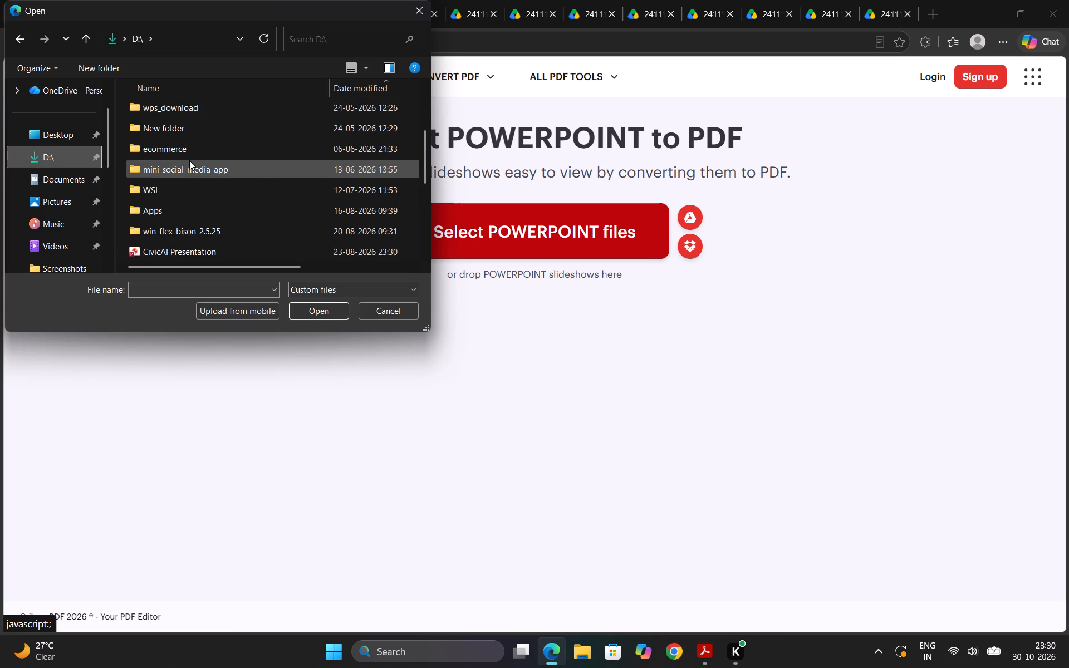
scroll(189, 160, up, 2)
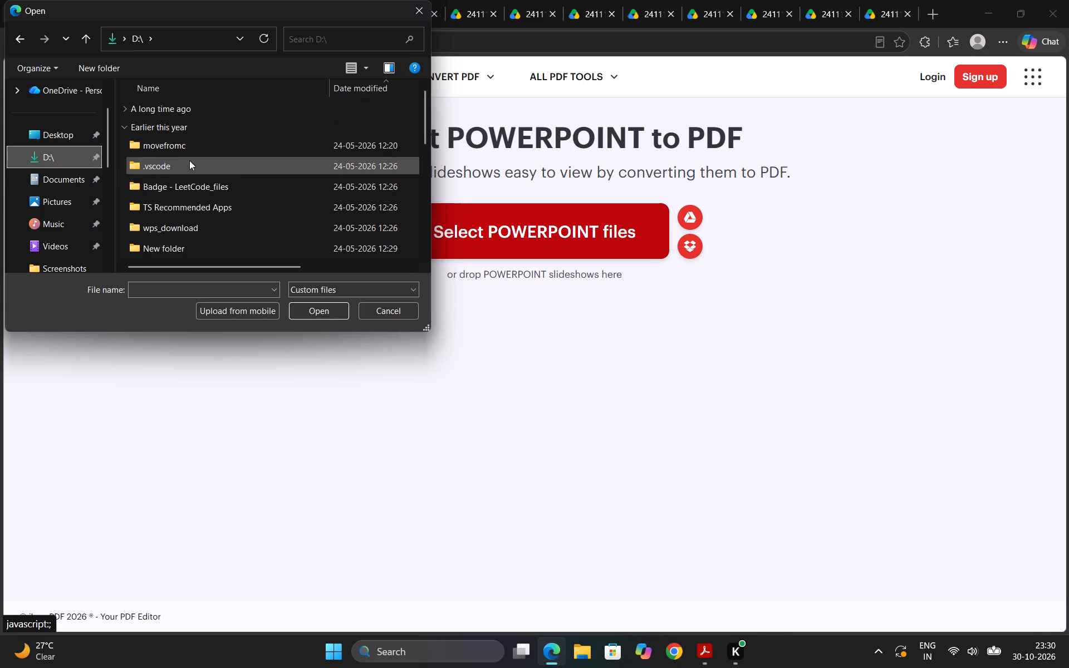
scroll(189, 160, down, 12)
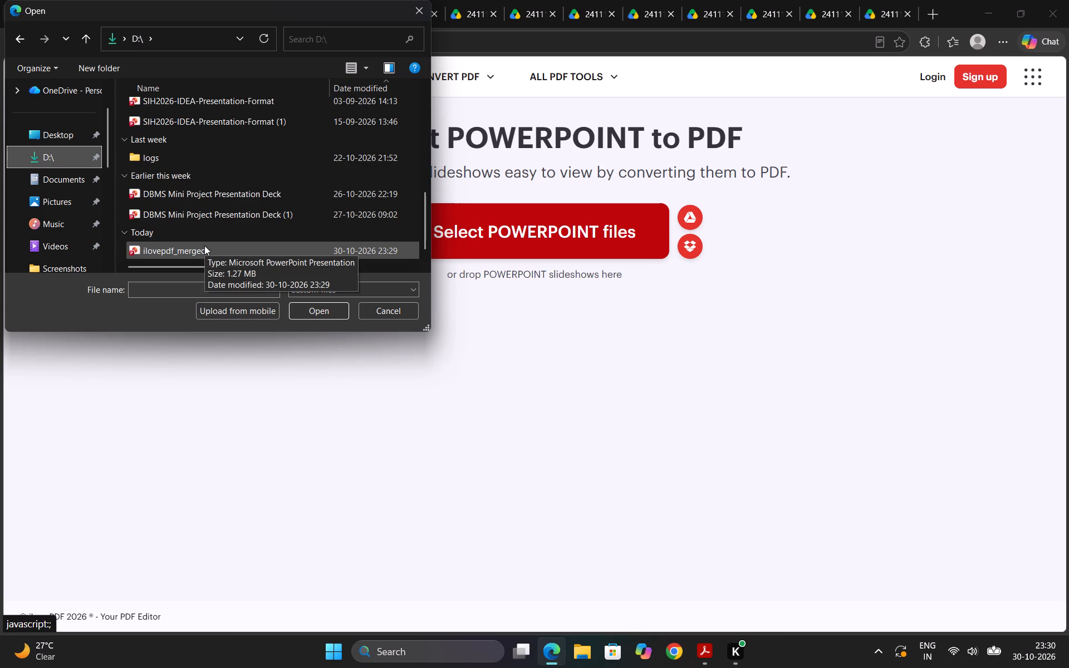
scroll(204, 245, down, 3)
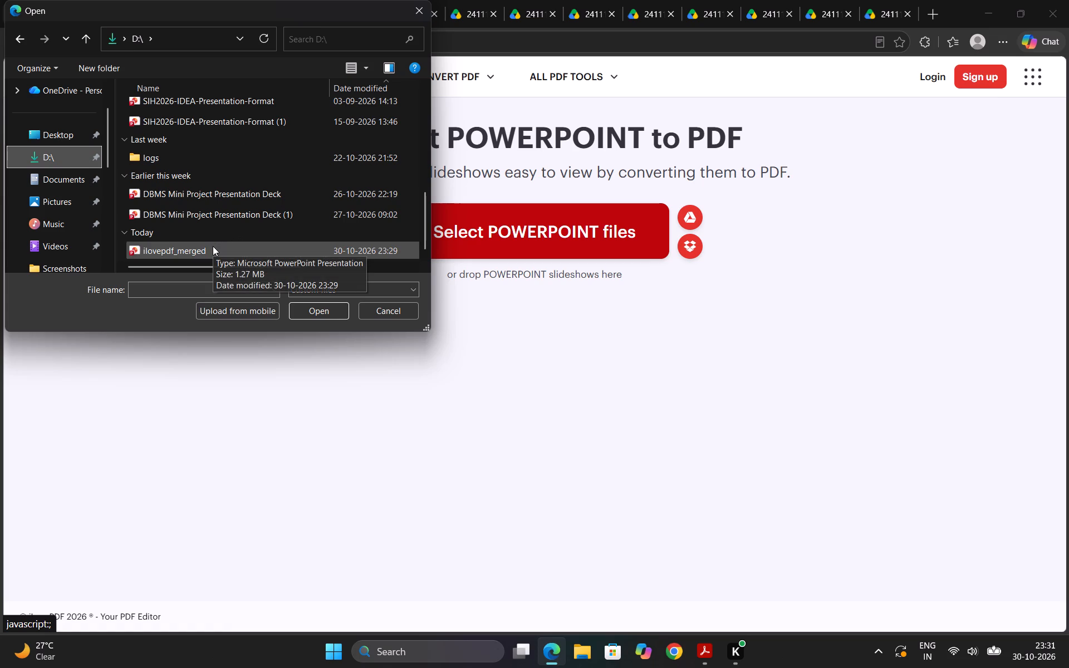
click(213, 246)
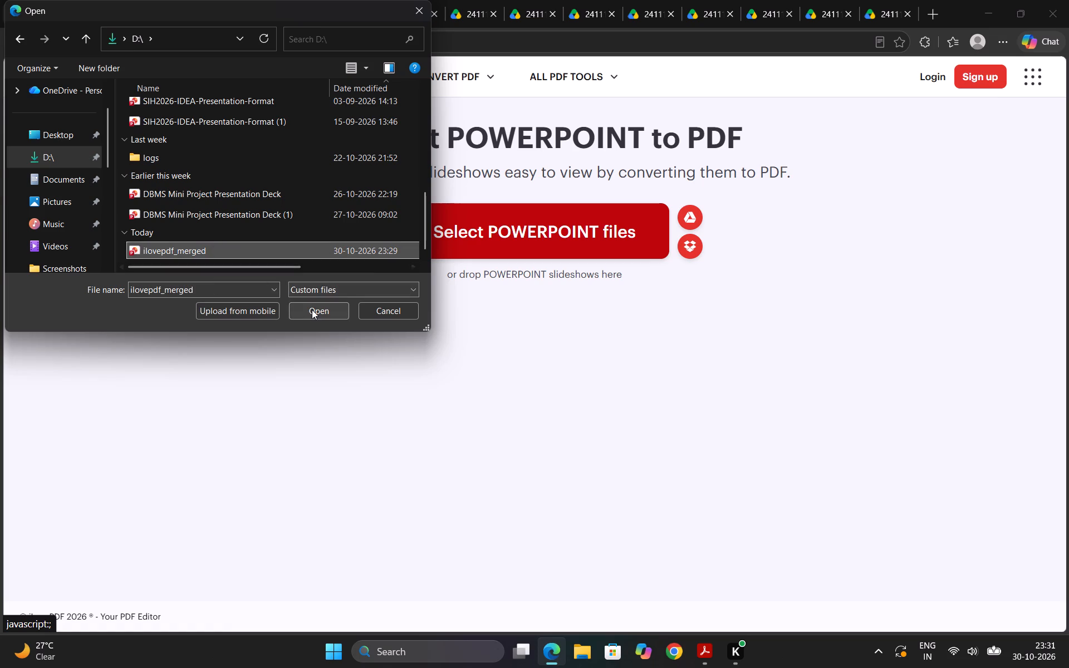
click(312, 310)
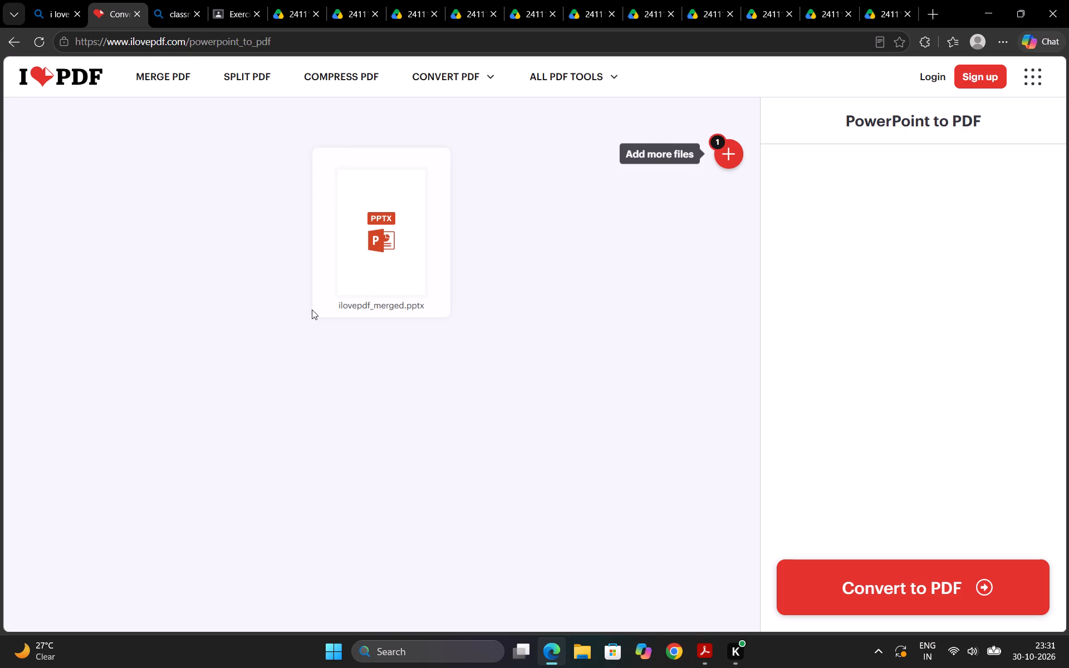
Convert the uploaded ilovepdf_merged.pptx presentation to PDF and download the converted file.
click(892, 578)
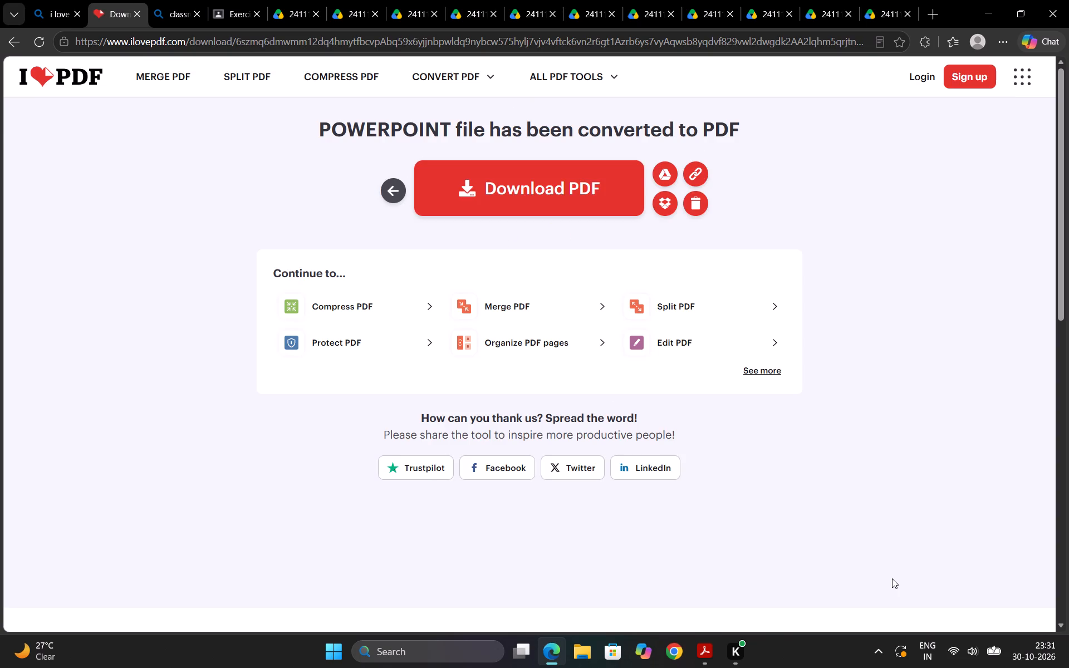
click(507, 188)
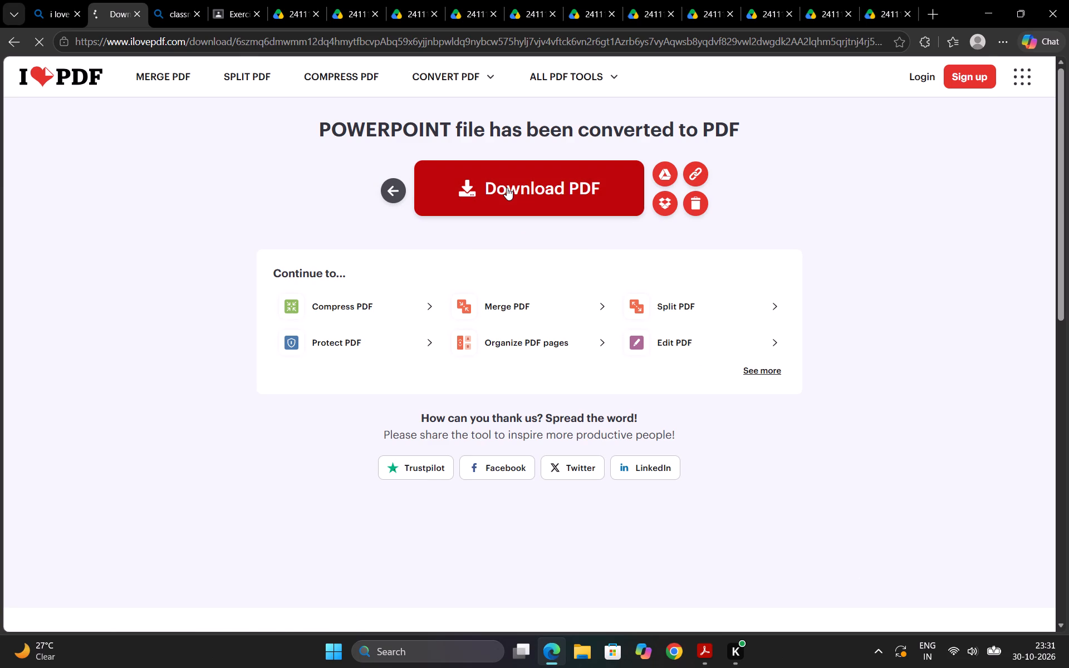
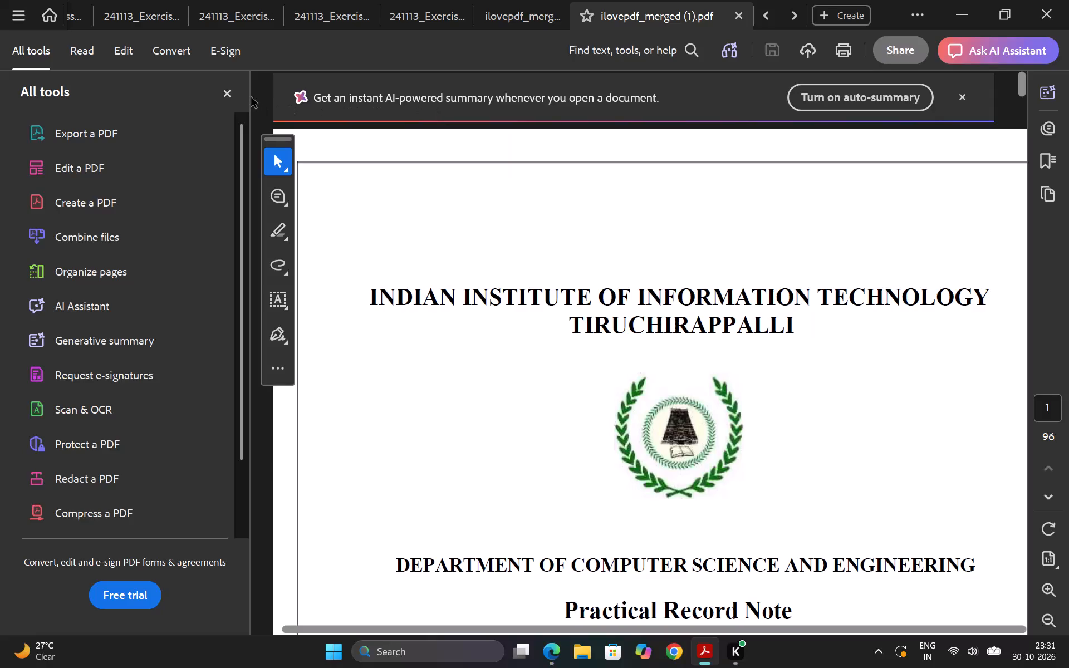
Close the All tools pane and review the cover pages and Exercise 1 string categorization program in ilovepdf_merged (1).pdf.
click(236, 95)
scroll(565, 323, down, 2)
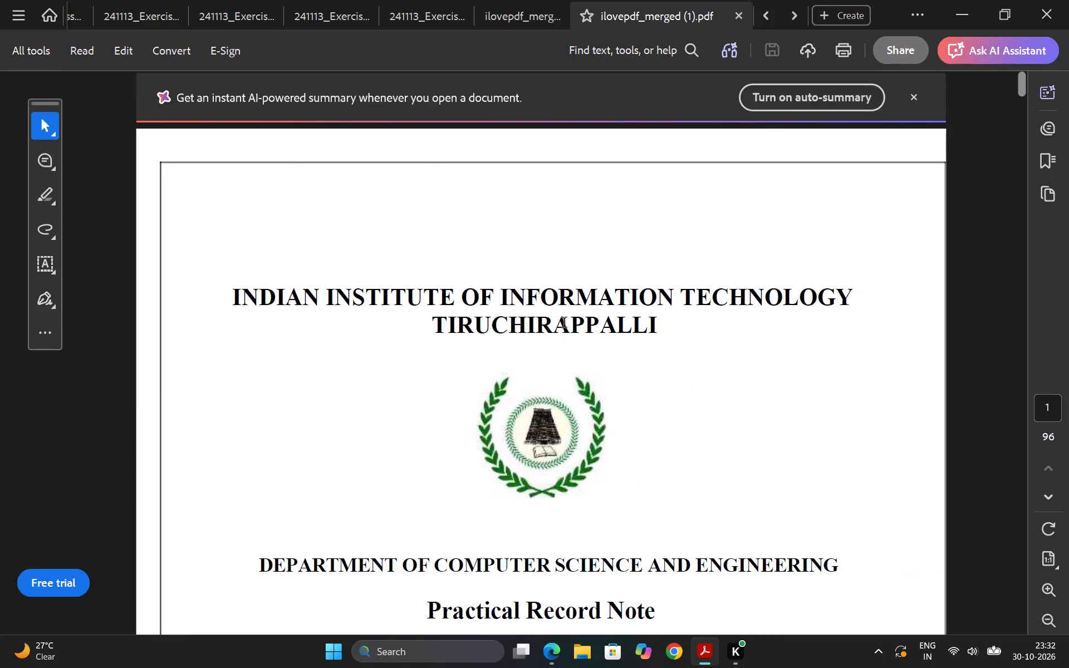
scroll(565, 323, down, 5)
scroll(565, 323, up, 1)
scroll(565, 323, down, 9)
scroll(565, 323, down, 20)
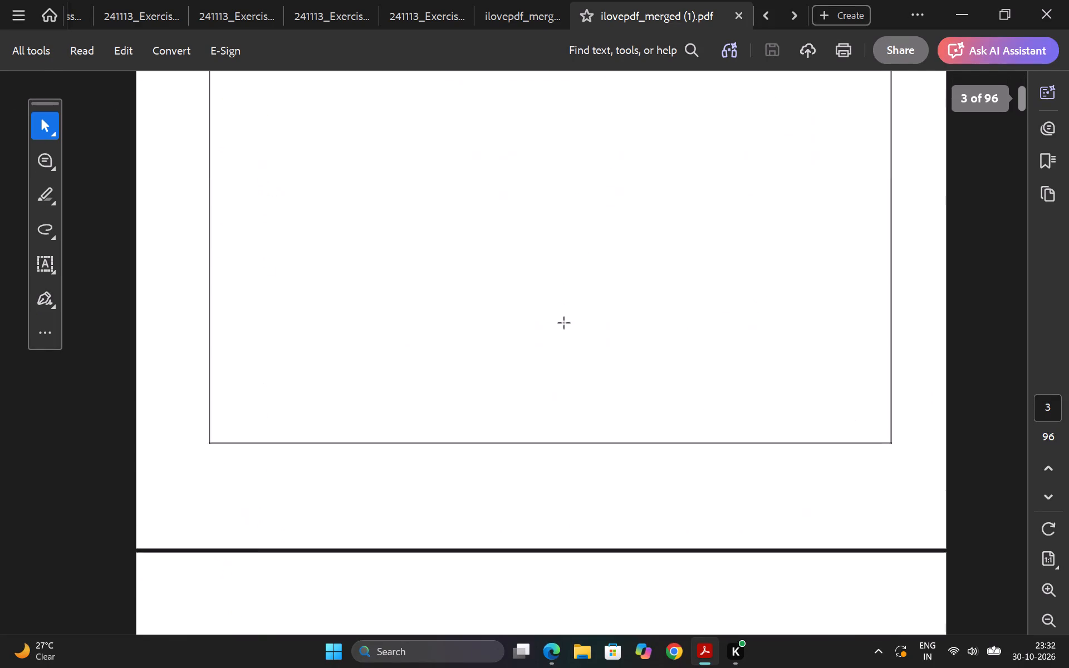
scroll(565, 323, down, 15)
scroll(565, 323, down, 7)
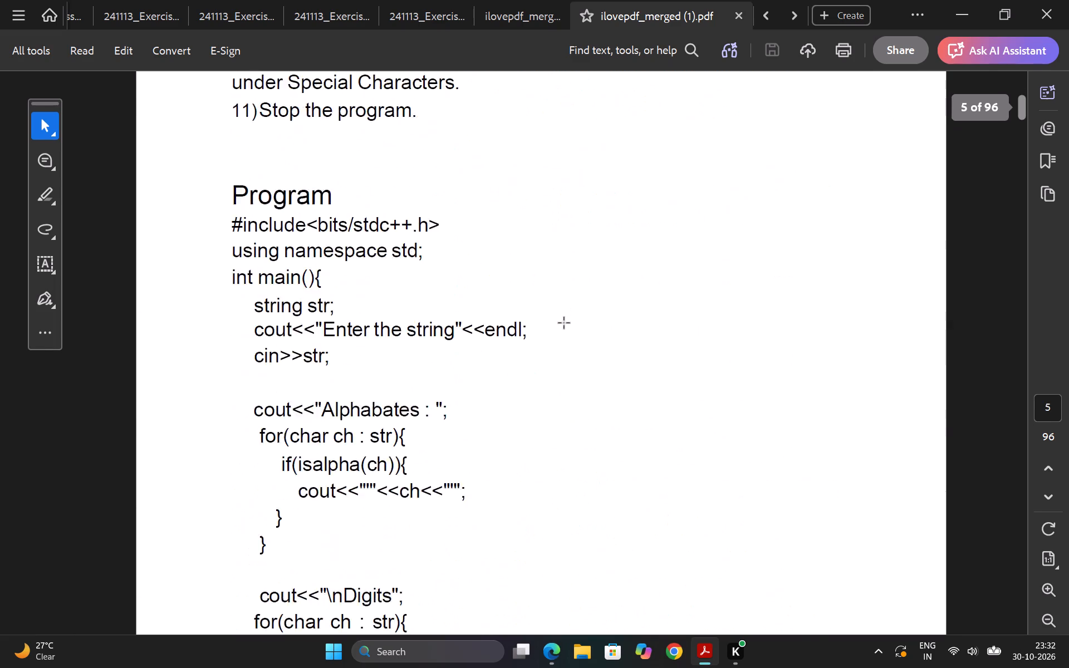
scroll(565, 323, down, 7)
scroll(565, 323, up, 20)
scroll(565, 323, up, 2)
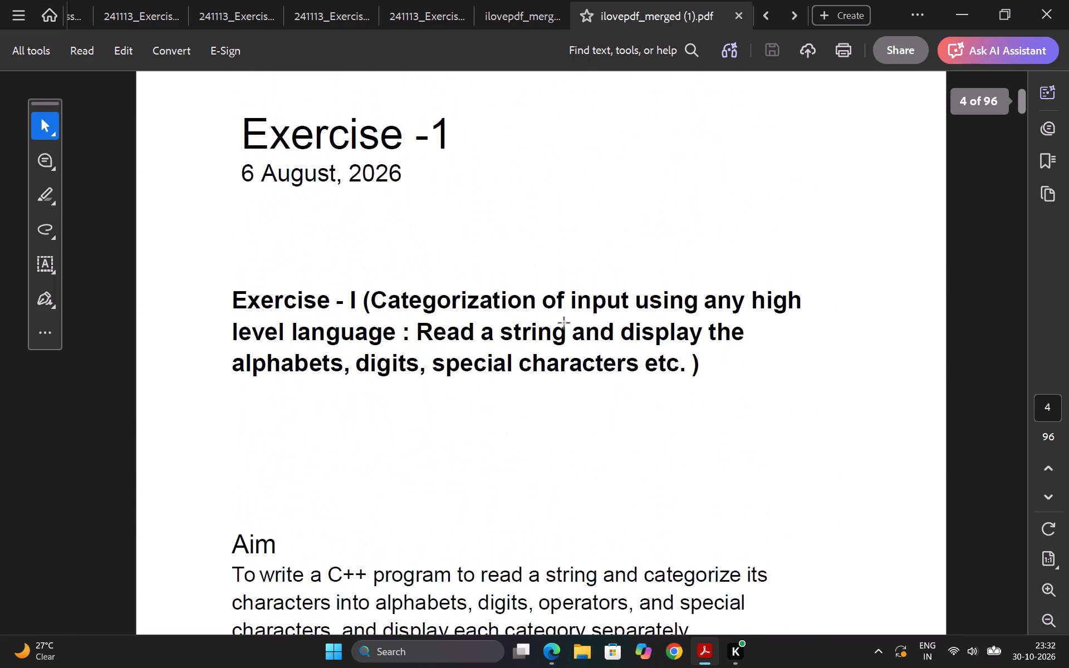
scroll(565, 323, down, 19)
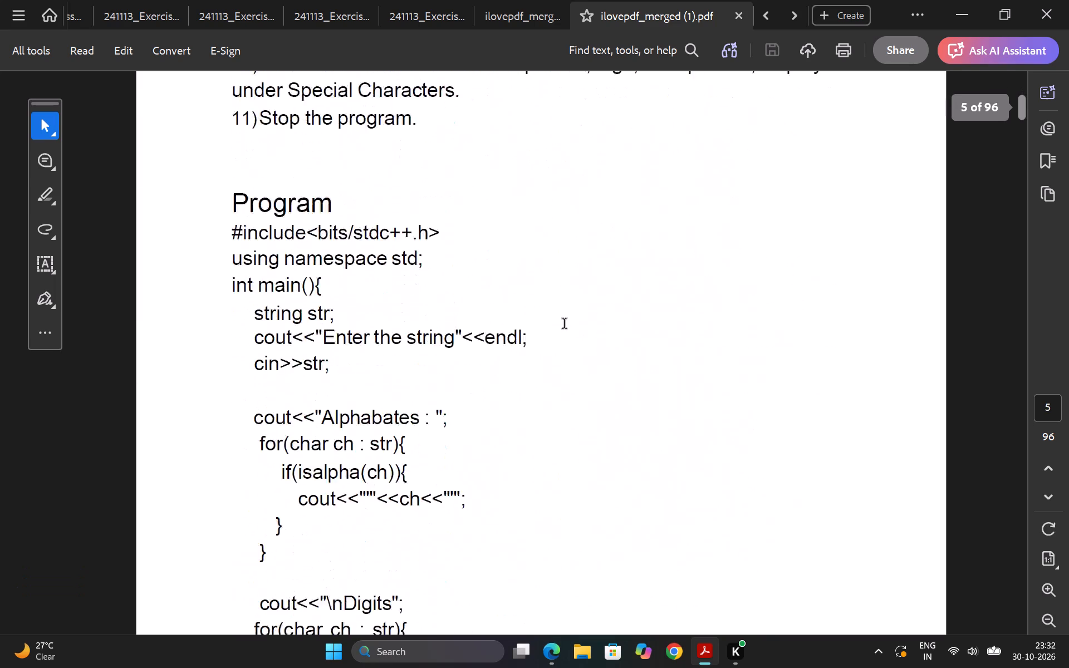
scroll(565, 325, down, 20)
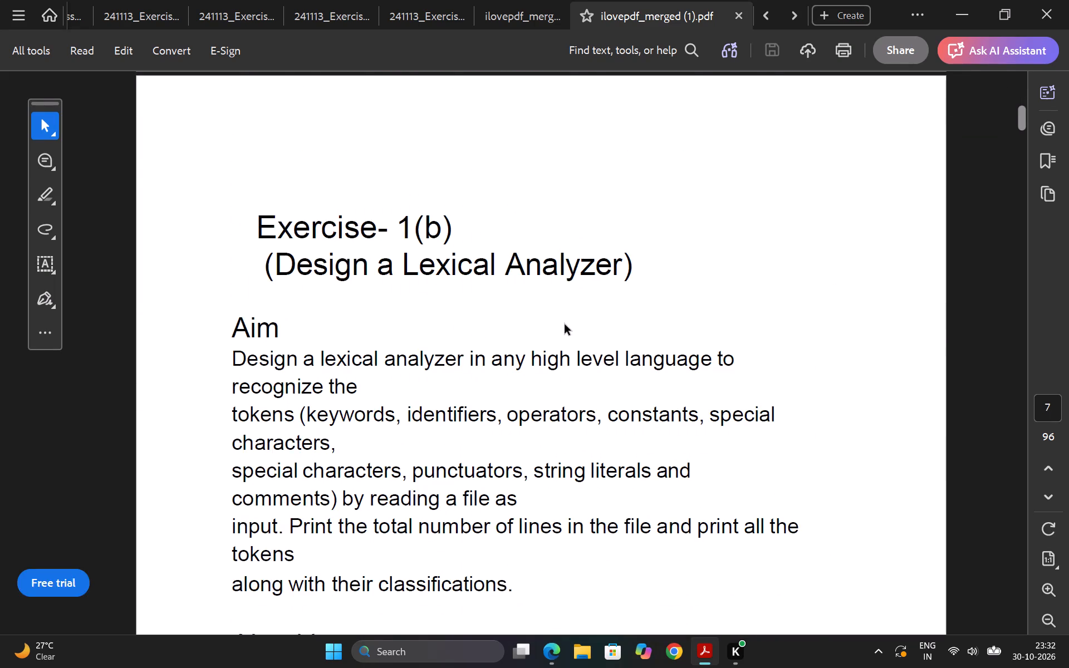
Review the Exercise 1(b) lexical analyzer pages, including the aim, algorithm, program, input file and result.
scroll(565, 325, down, 6)
scroll(565, 325, up, 6)
scroll(565, 325, down, 7)
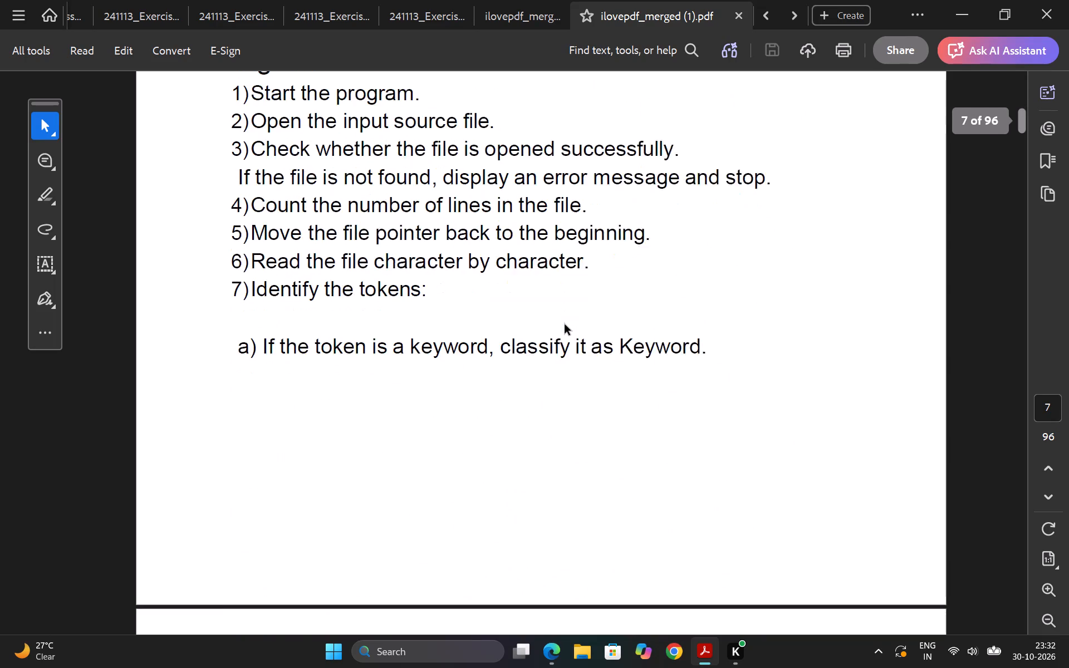
scroll(565, 325, up, 7)
scroll(565, 325, down, 19)
scroll(565, 325, down, 5)
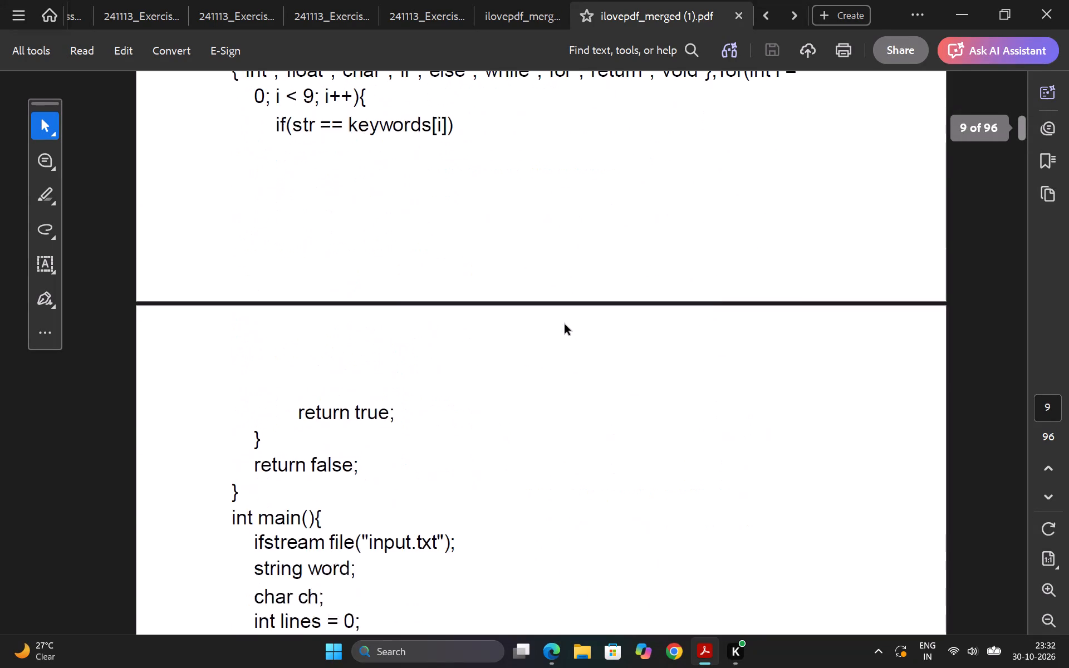
scroll(565, 325, down, 14)
scroll(565, 325, down, 15)
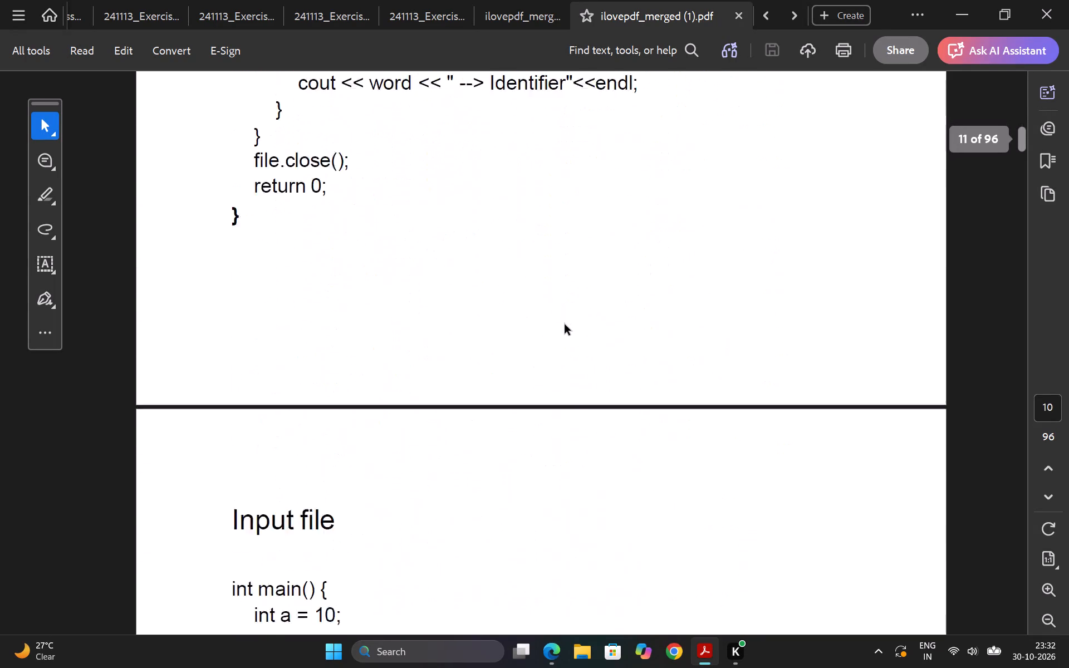
scroll(565, 325, down, 1)
scroll(565, 325, up, 3)
scroll(565, 325, down, 14)
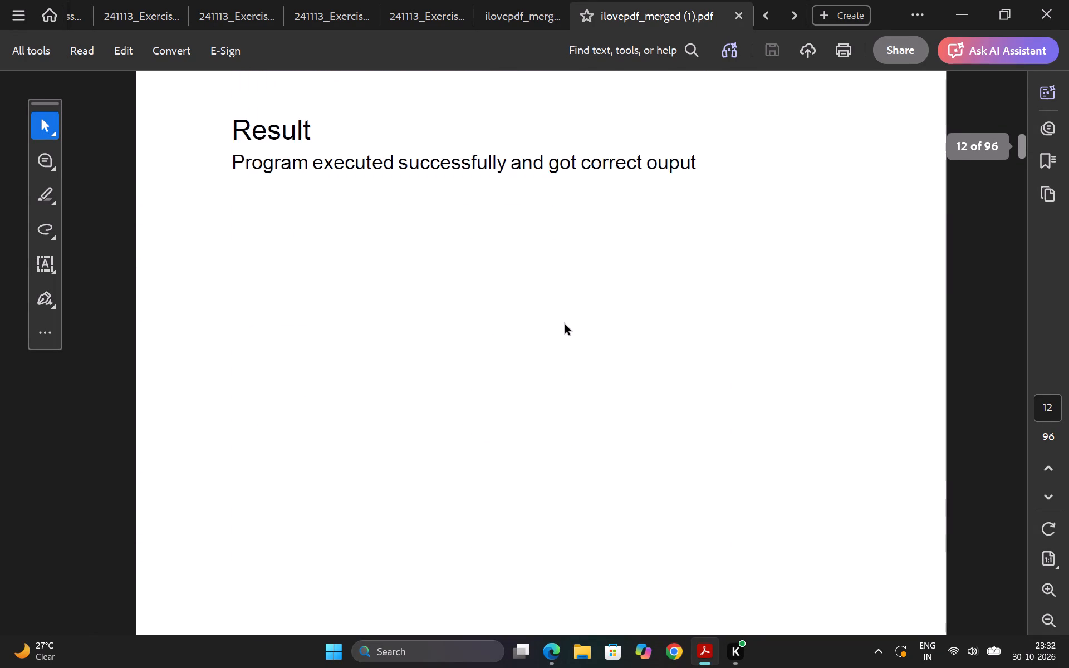
scroll(565, 325, down, 13)
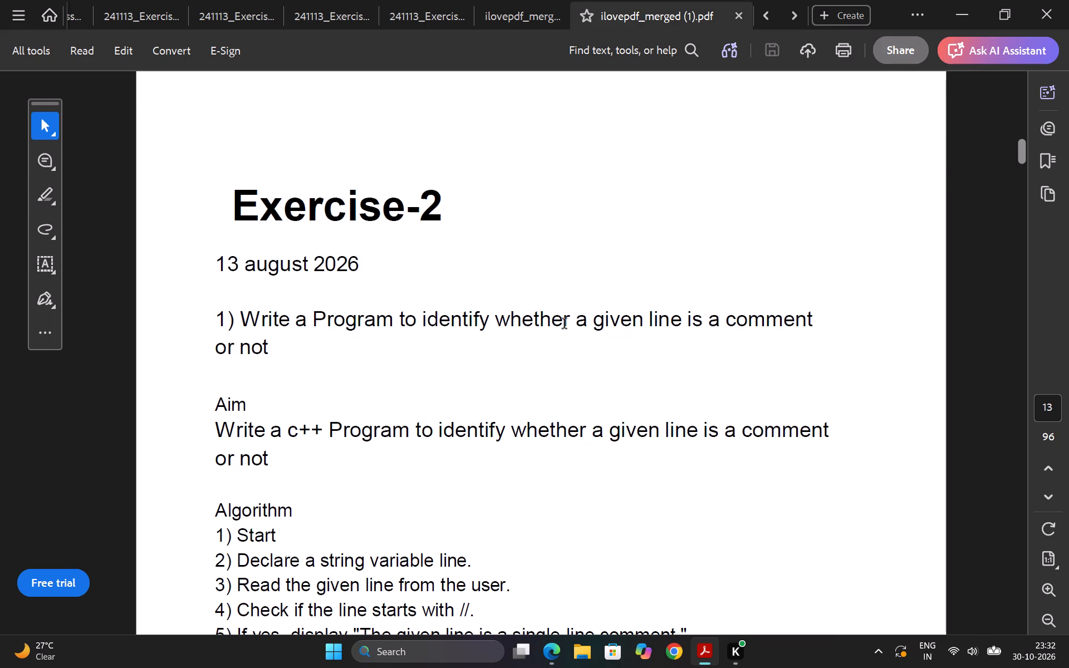
Review the Exercise 2 pages covering comment detection, identifier validation and string rule checking, with their outputs.
scroll(565, 325, down, 14)
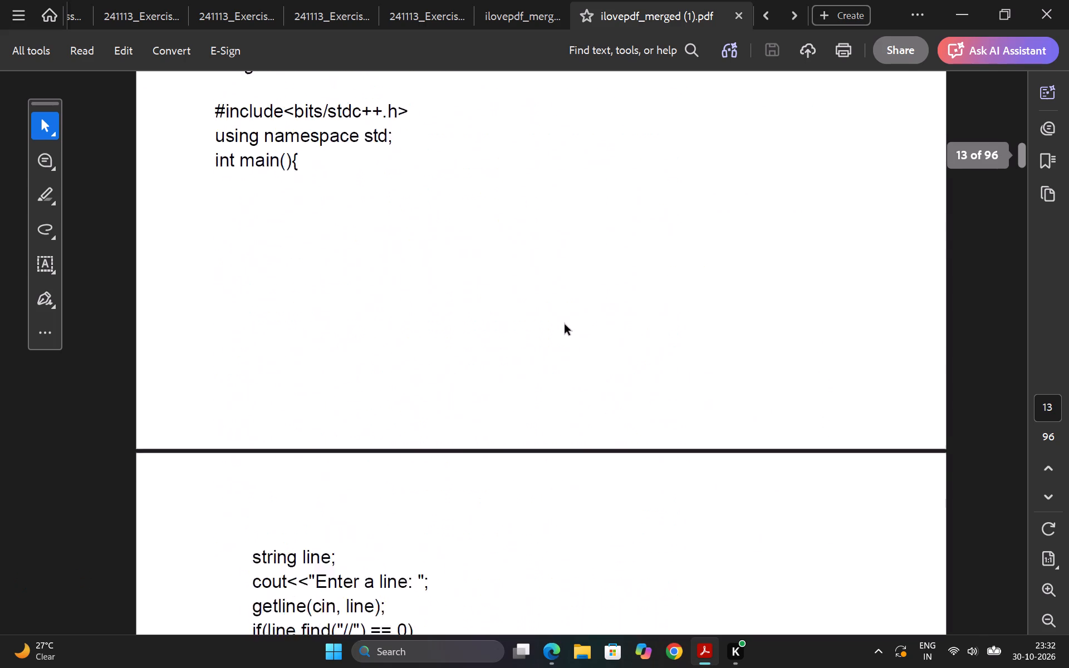
scroll(565, 325, down, 17)
scroll(565, 325, down, 10)
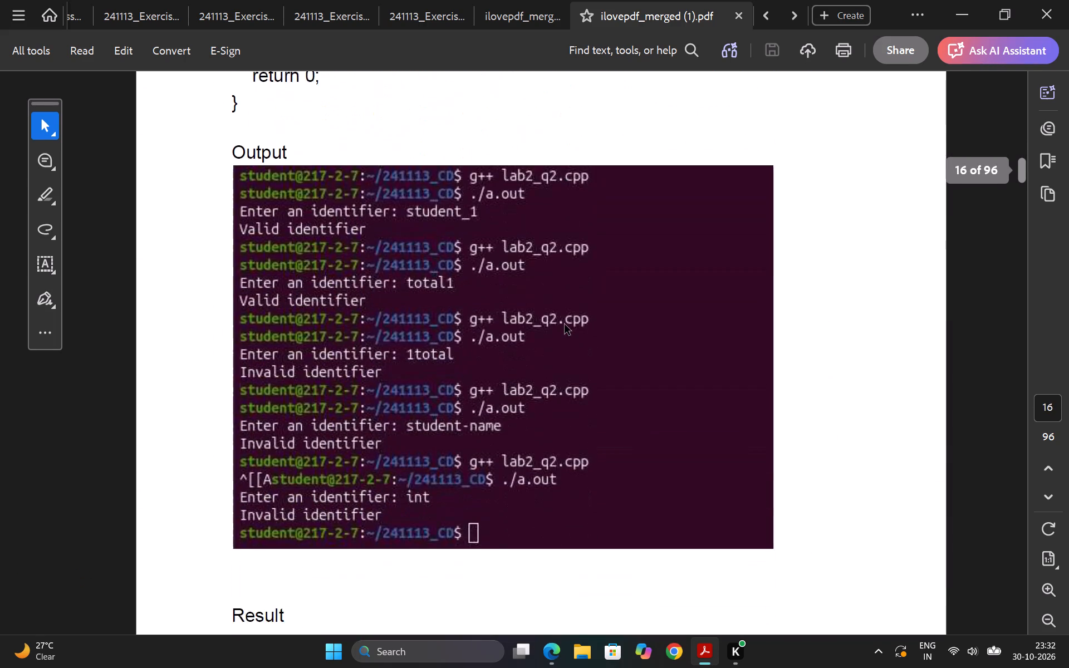
scroll(565, 325, down, 8)
scroll(565, 325, down, 19)
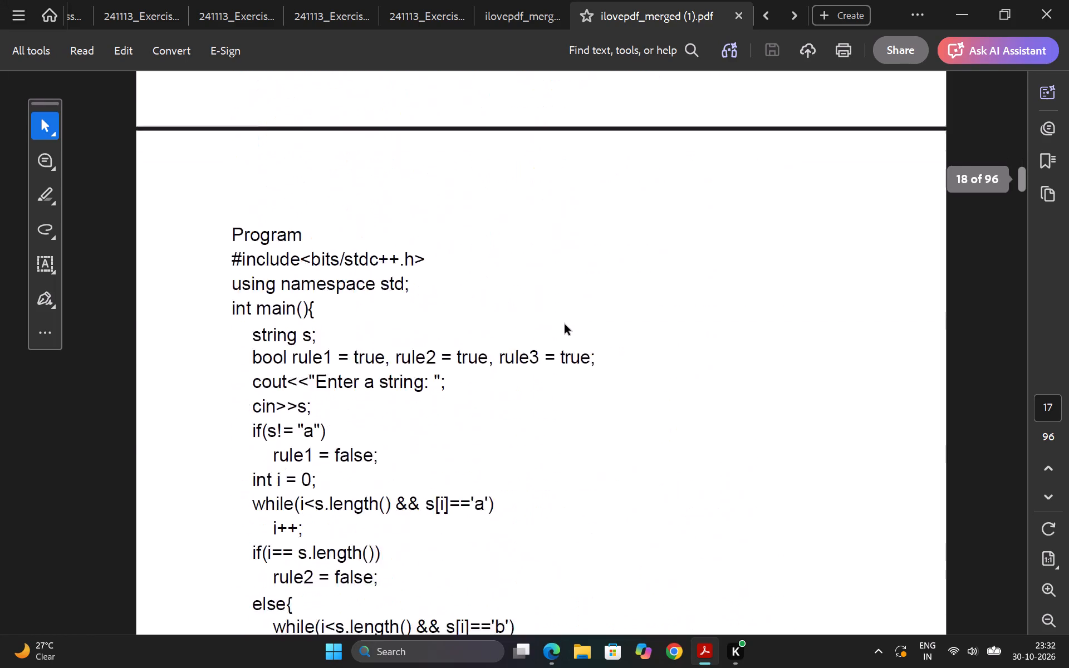
scroll(565, 325, down, 18)
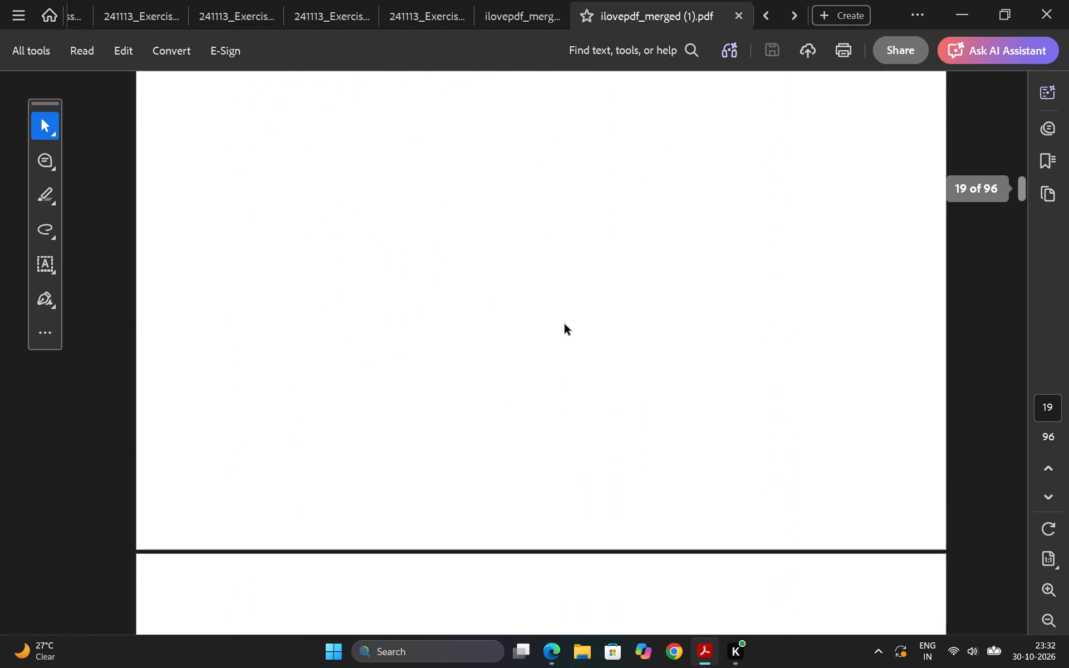
Review the lex program pages on letter counting, line and character counting, and token identification.
scroll(565, 325, down, 20)
scroll(565, 325, down, 5)
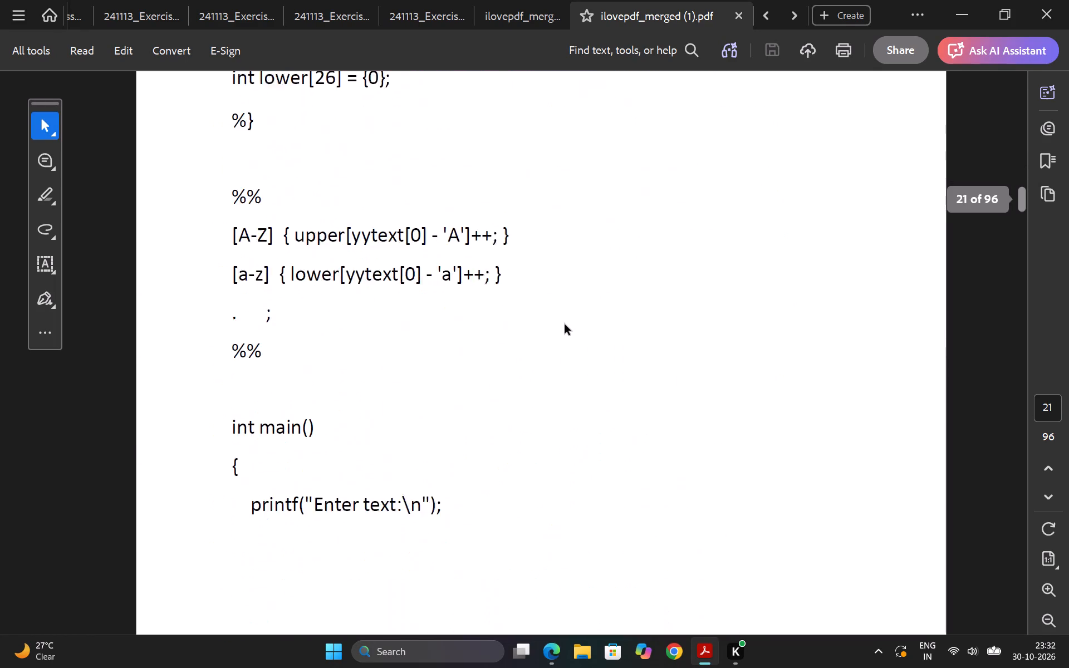
scroll(565, 325, down, 20)
scroll(565, 325, down, 11)
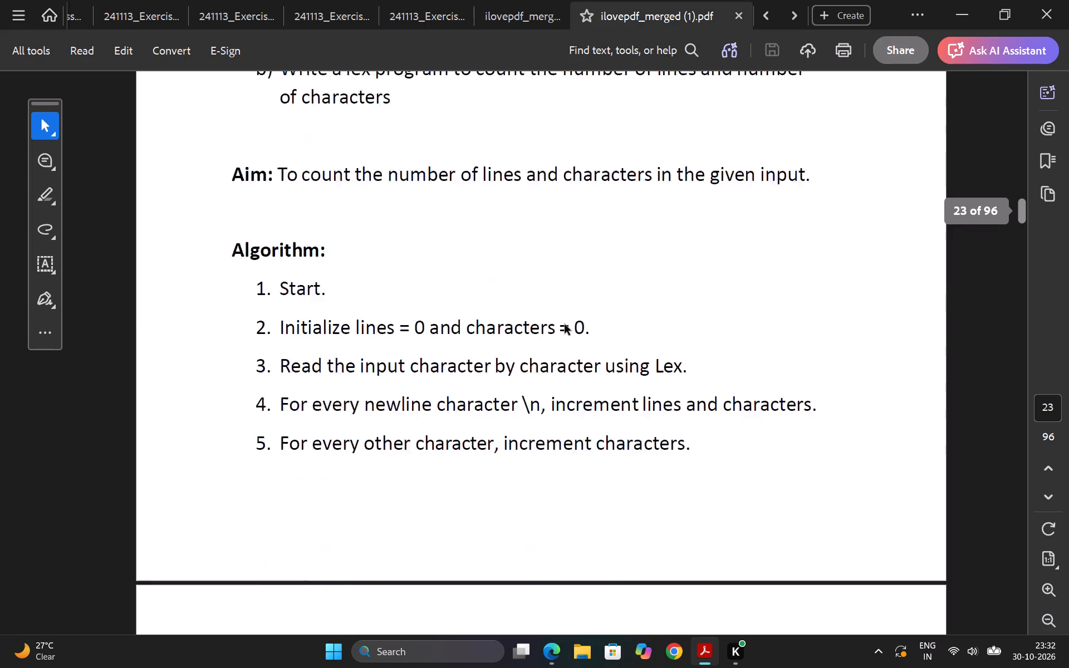
scroll(565, 325, down, 16)
scroll(565, 325, down, 8)
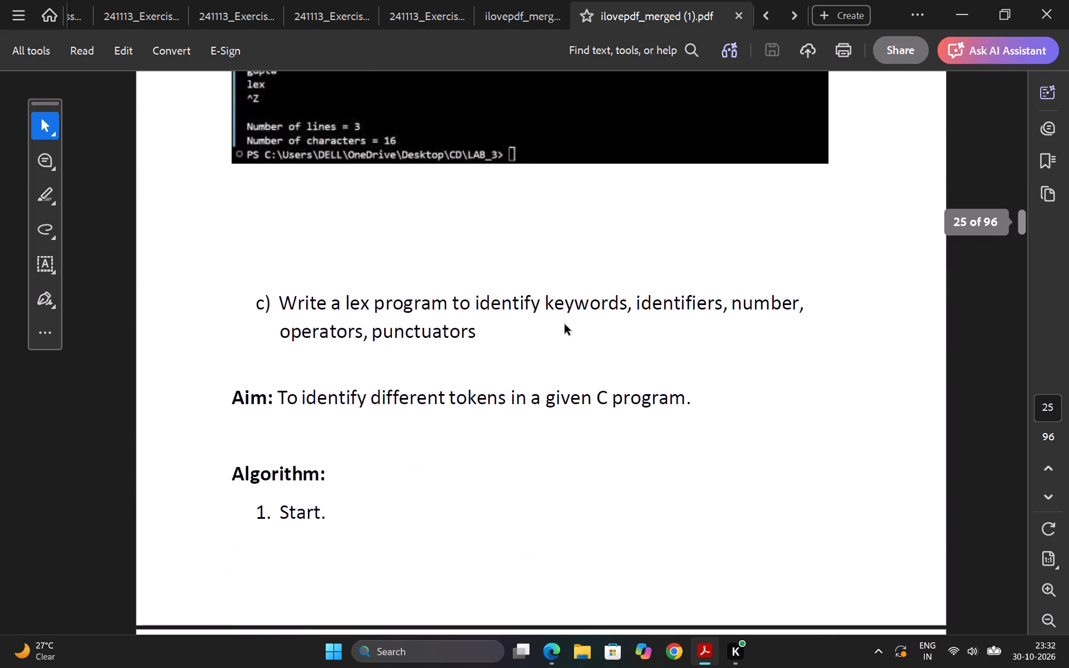
scroll(565, 325, down, 5)
scroll(565, 325, down, 20)
scroll(565, 325, down, 3)
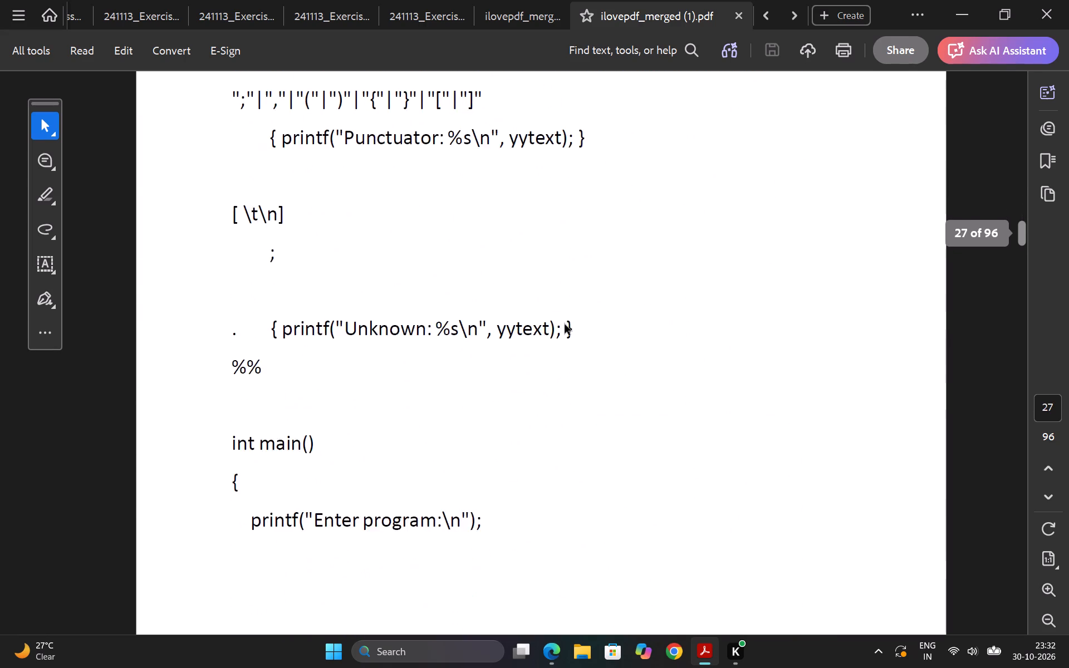
scroll(565, 325, down, 17)
Review the recursive descent parser pages, including the algorithm, both programs, their terminal outputs and results.
scroll(565, 325, down, 6)
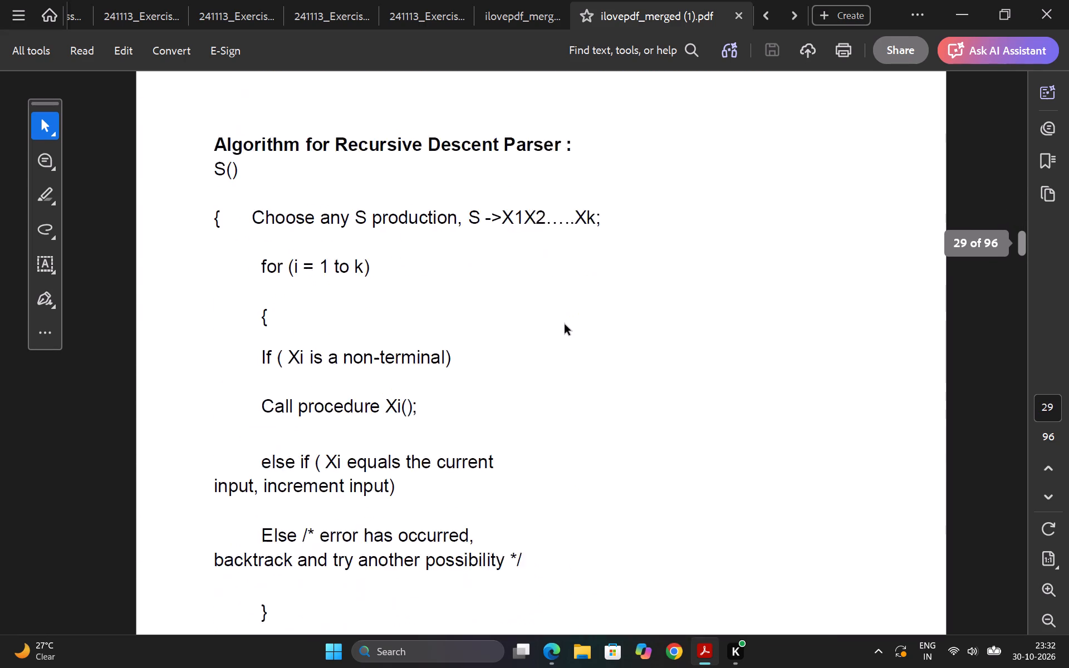
scroll(565, 325, down, 20)
scroll(565, 325, down, 15)
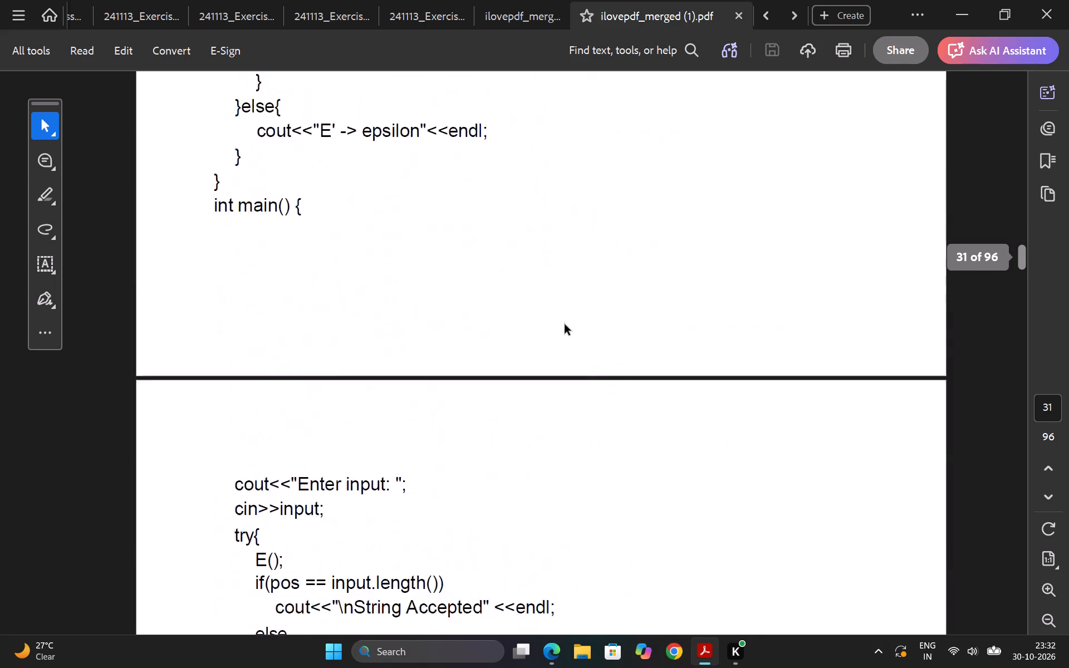
scroll(565, 325, down, 16)
scroll(565, 325, down, 9)
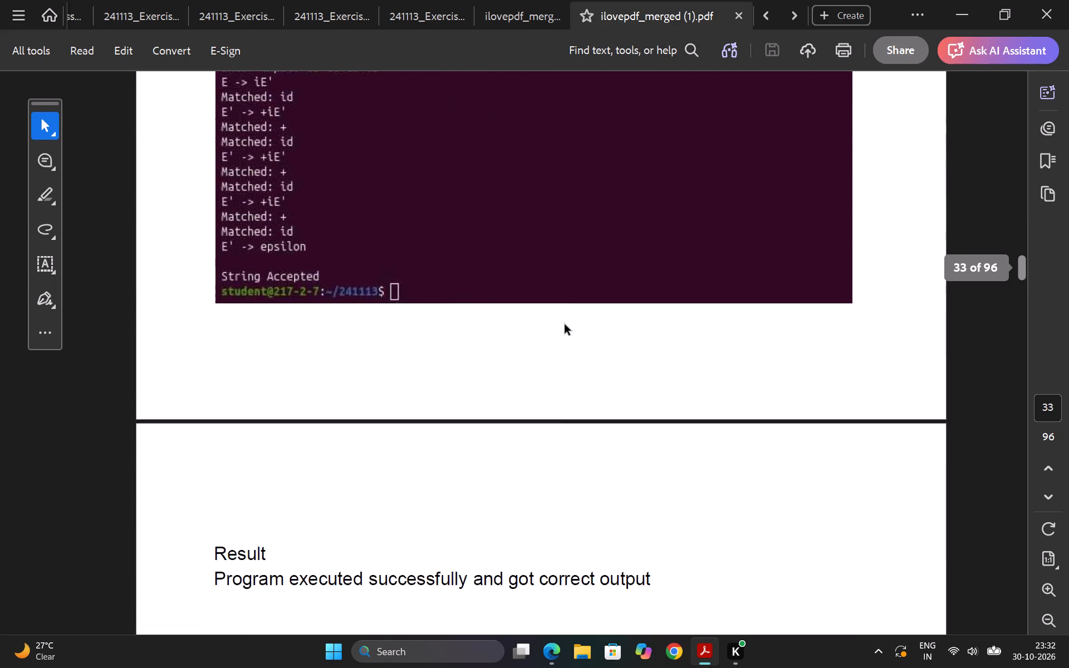
scroll(565, 325, down, 20)
scroll(565, 325, down, 6)
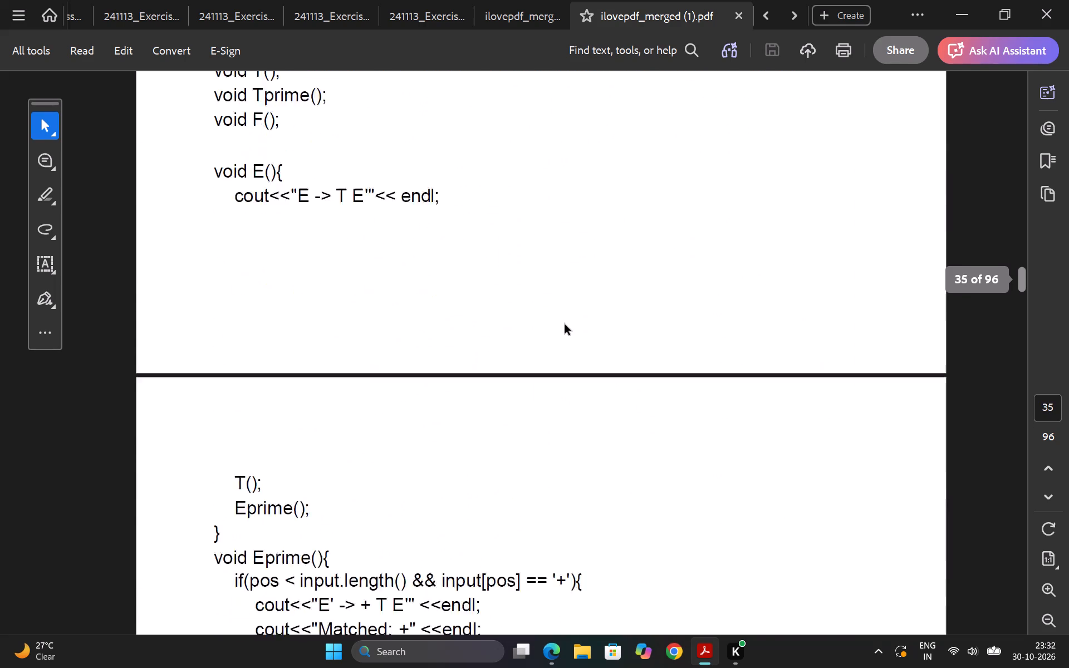
scroll(565, 325, down, 20)
scroll(565, 325, down, 9)
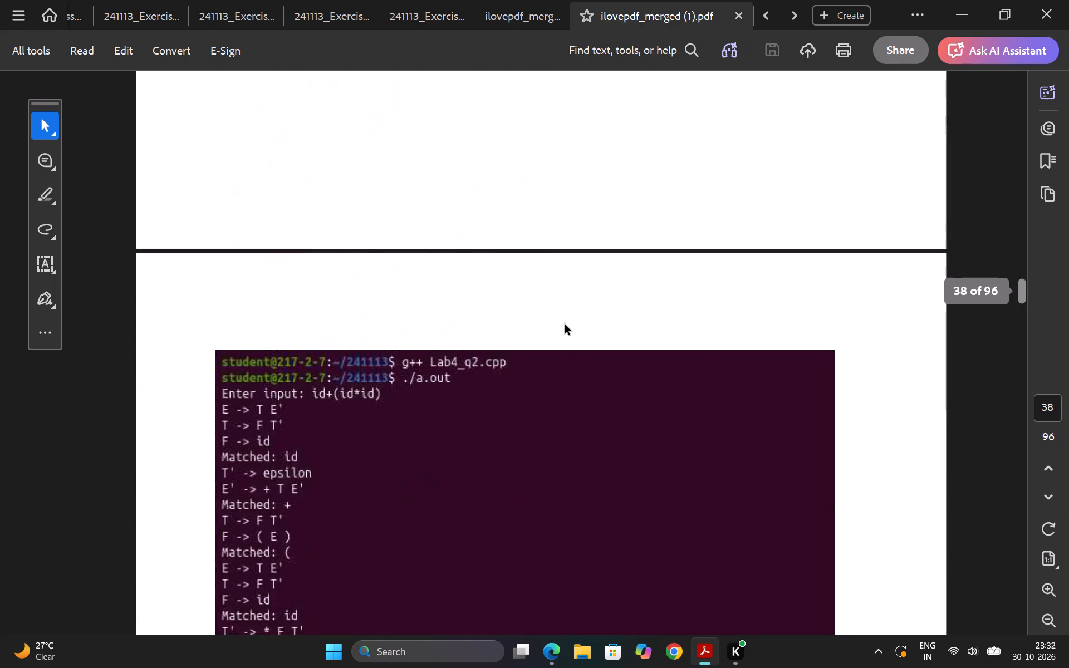
scroll(565, 325, down, 11)
scroll(565, 325, down, 17)
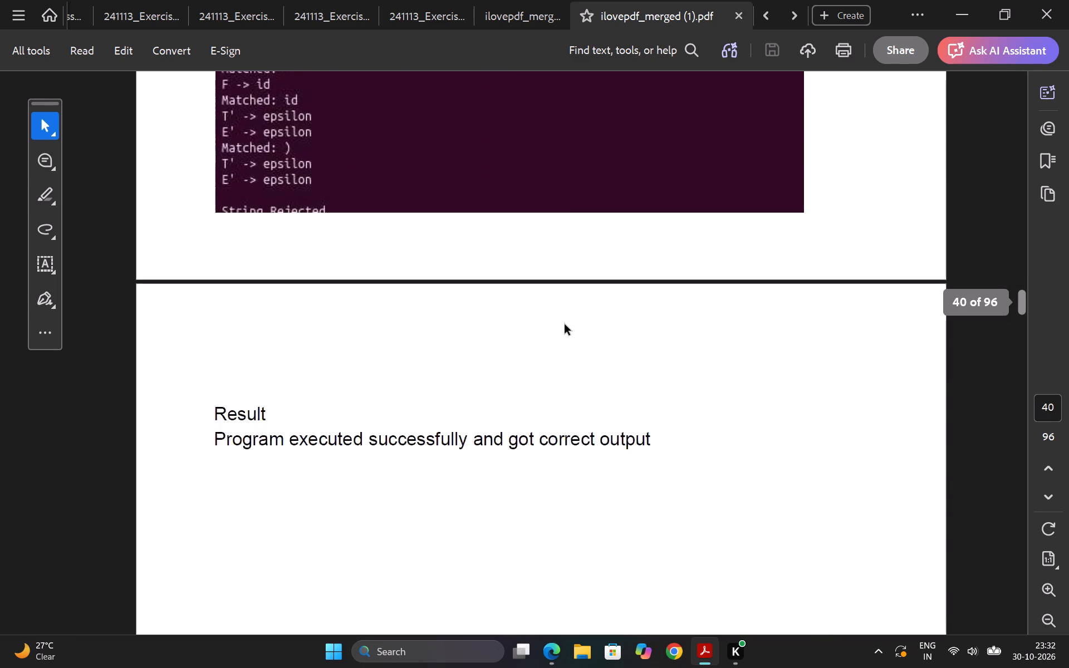
scroll(565, 325, down, 16)
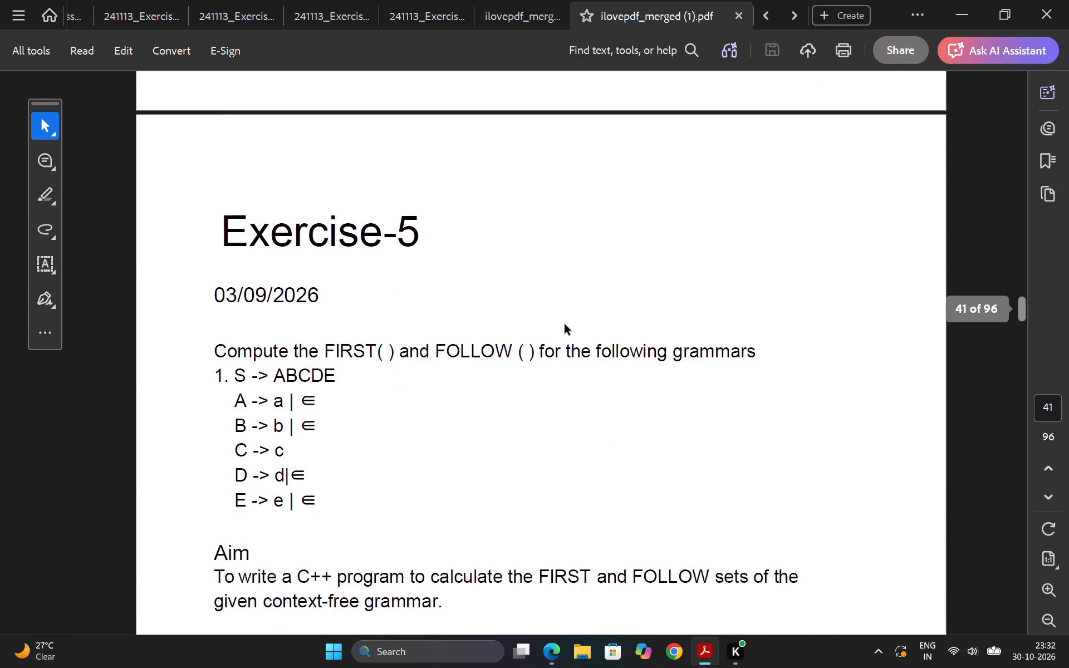
Review the Exercise 5 pages on computing the FIRST and FOLLOW sets of the given grammars.
scroll(565, 325, down, 20)
scroll(565, 325, down, 15)
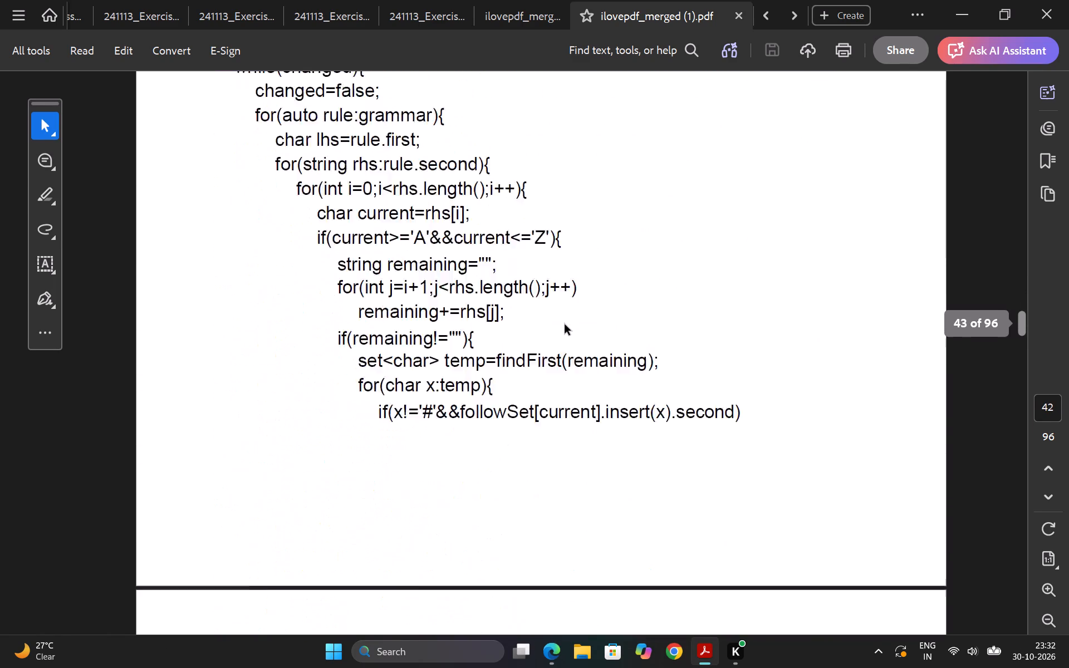
scroll(565, 325, down, 15)
scroll(565, 325, up, 1)
scroll(565, 325, down, 16)
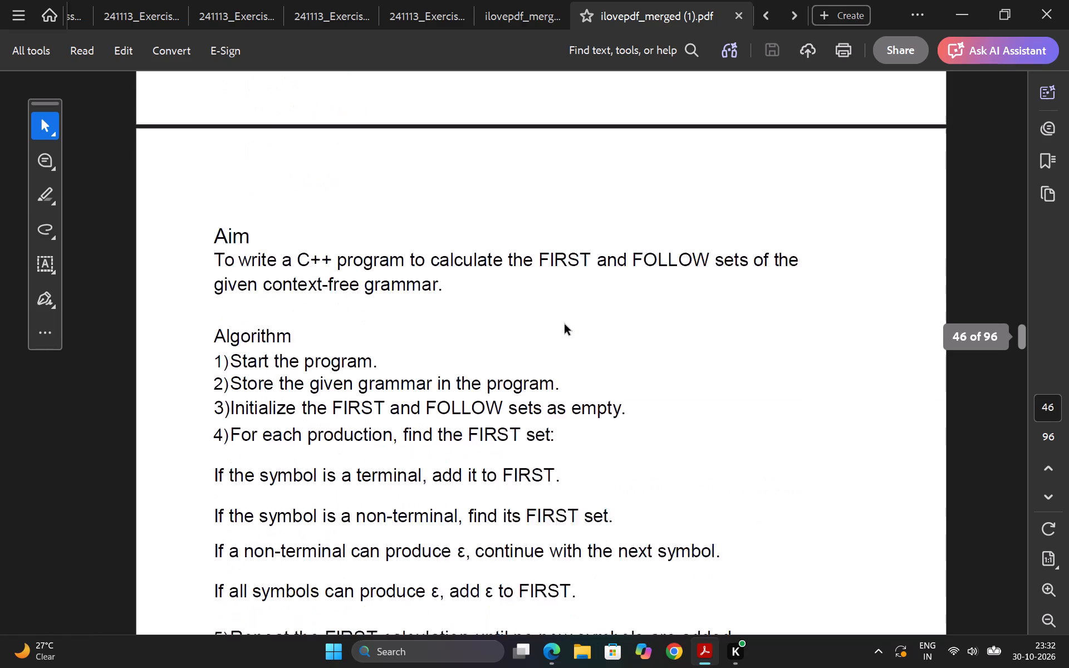
scroll(565, 325, down, 20)
scroll(565, 325, down, 13)
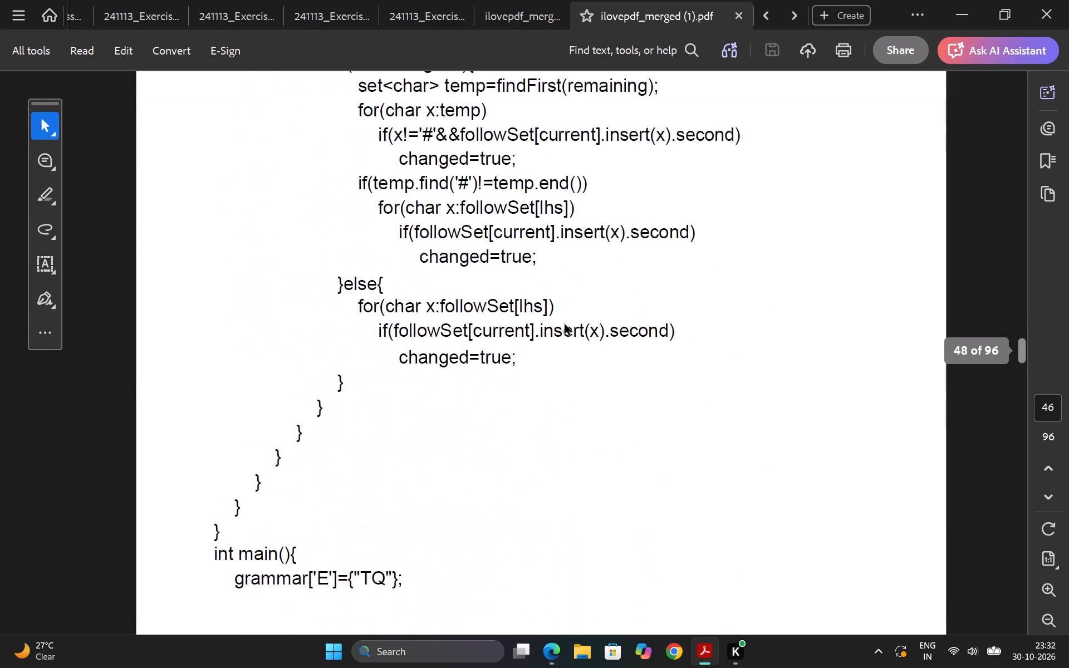
scroll(565, 325, down, 20)
scroll(565, 325, down, 10)
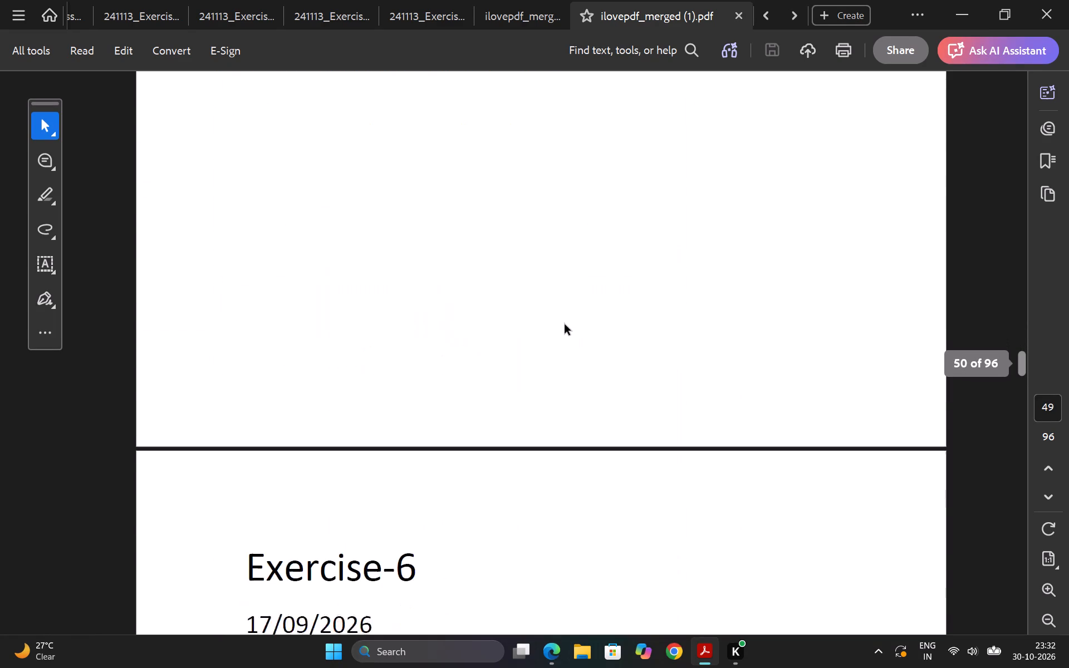
Review the Exercise 6 predictive parser program pages, from the class setup and FIRST/FOLLOW functions to the stack-based parsing routine.
scroll(565, 325, down, 3)
scroll(565, 325, down, 20)
scroll(565, 325, down, 6)
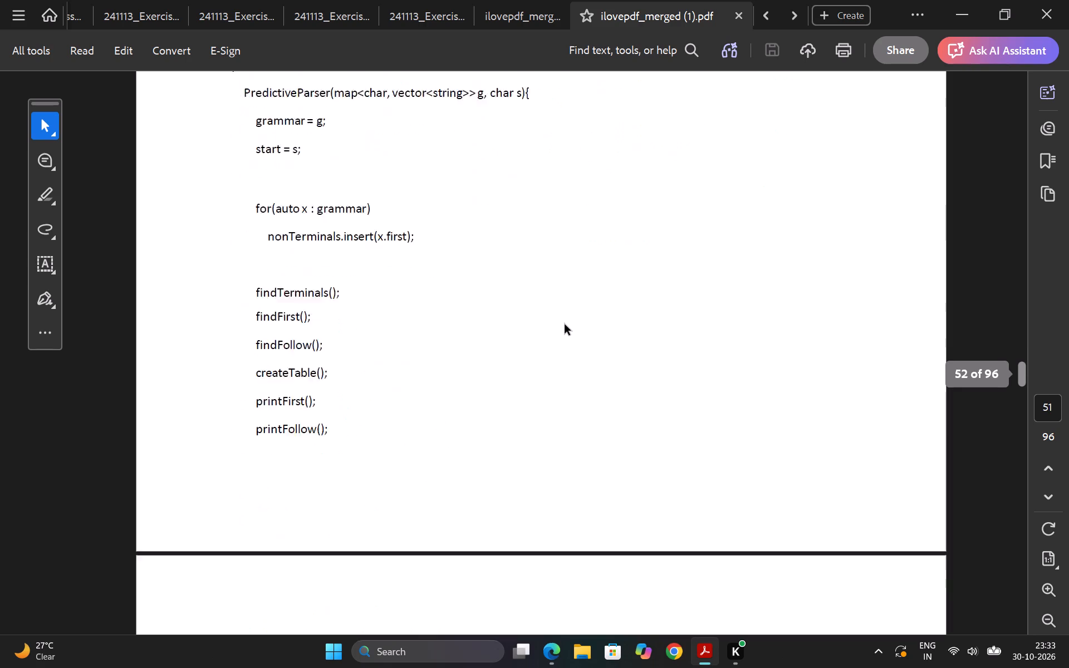
scroll(565, 325, down, 20)
scroll(565, 325, down, 4)
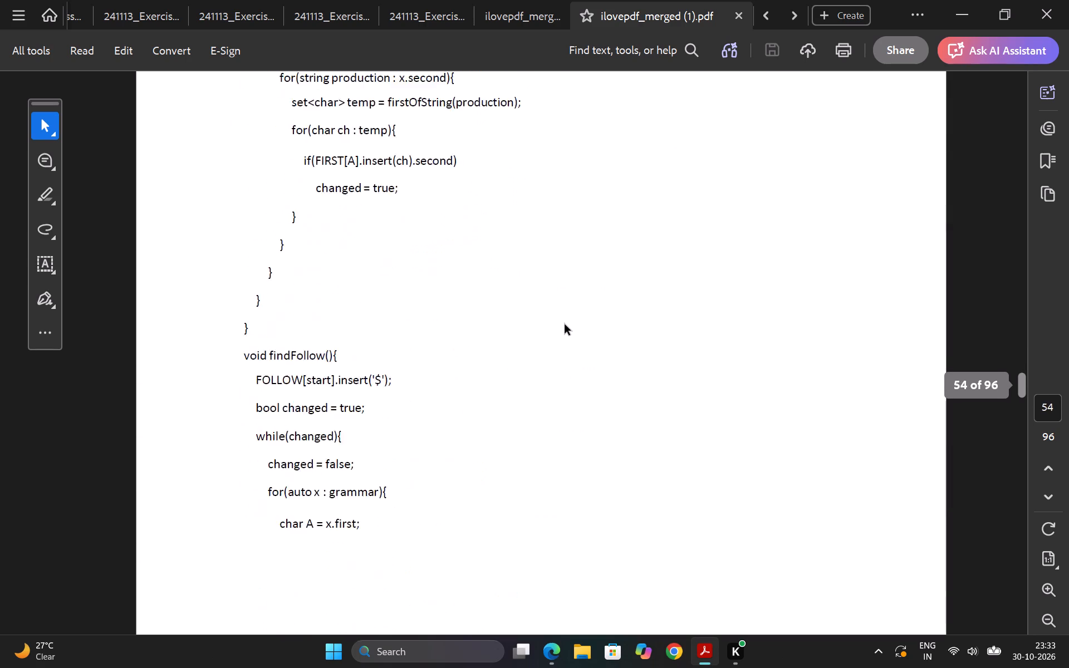
scroll(565, 325, down, 18)
scroll(565, 325, down, 18)
scroll(565, 325, down, 13)
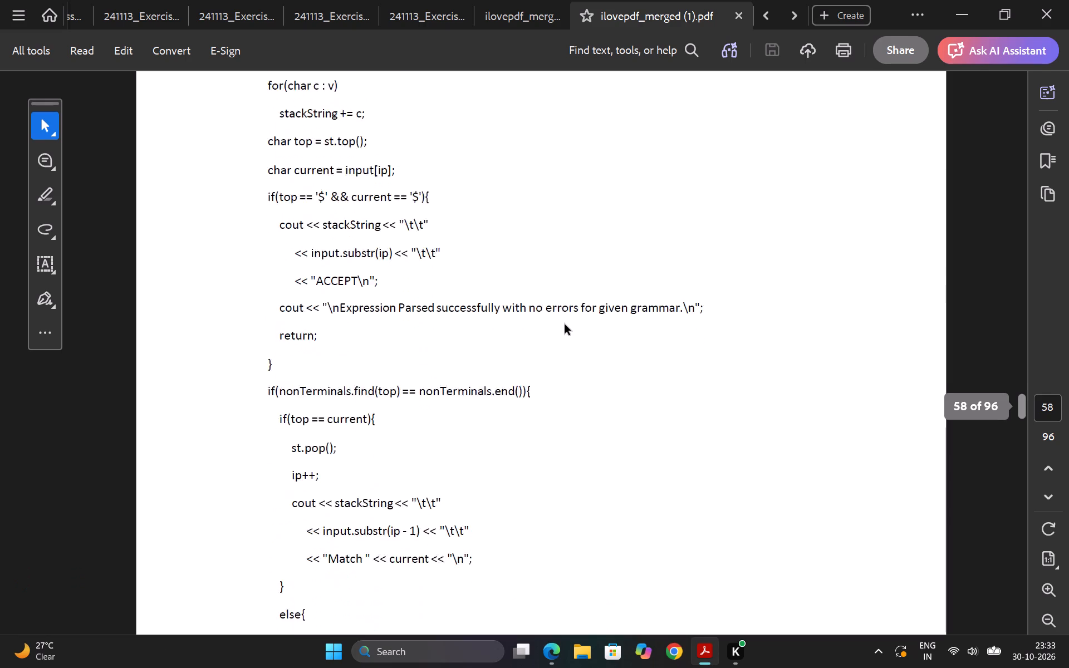
Review the remaining predictive parser code, including the main function that reads the grammar, and its terminal output.
scroll(565, 325, down, 12)
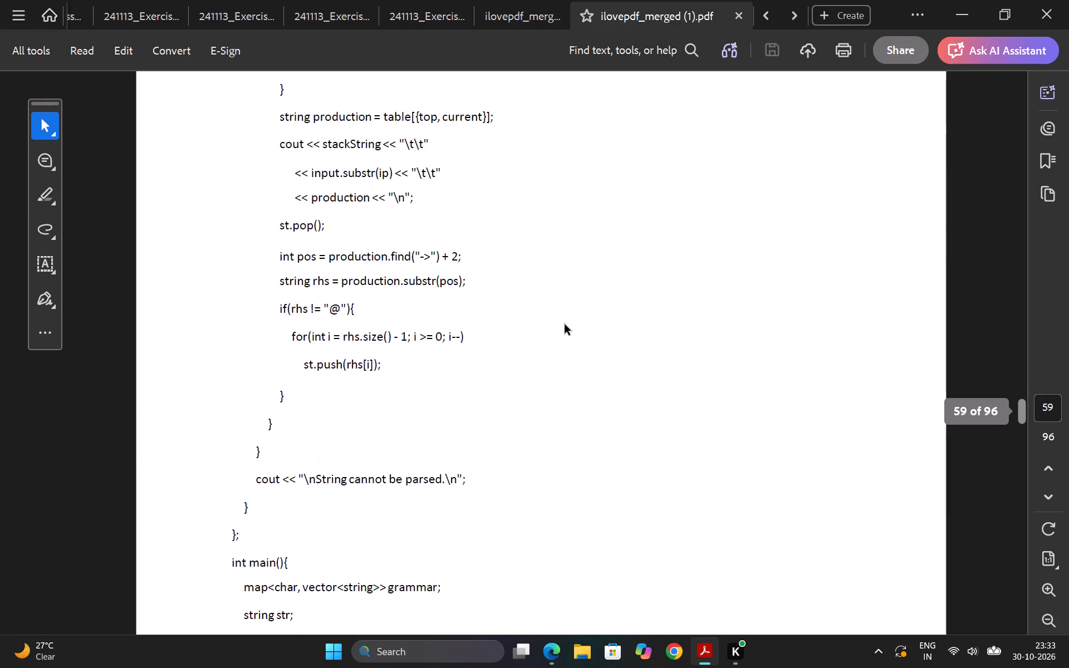
scroll(565, 325, down, 12)
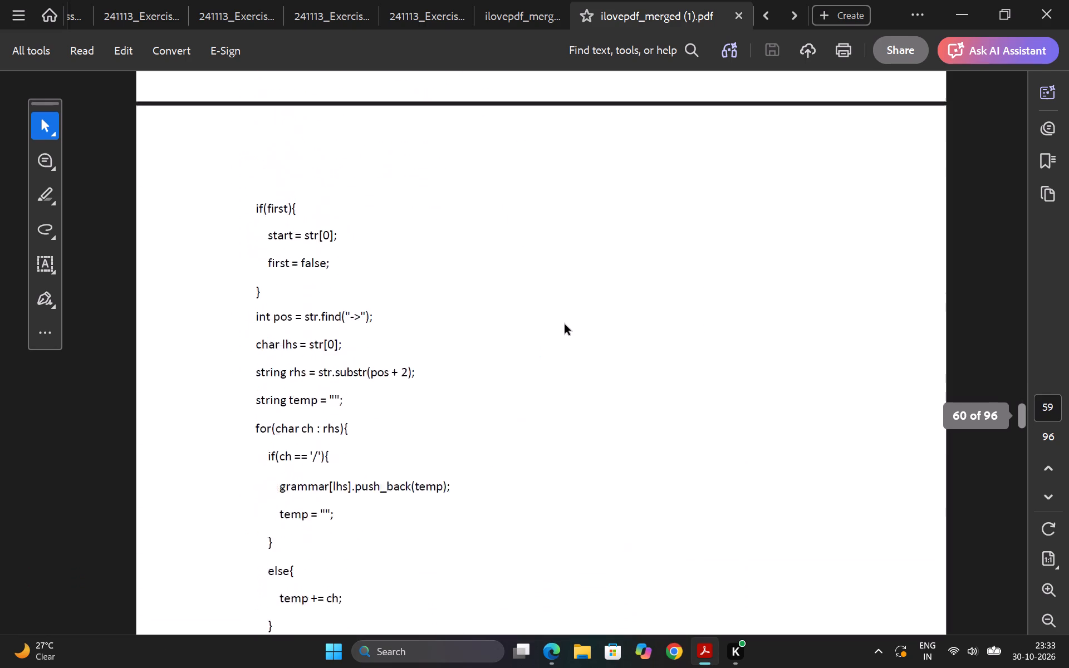
scroll(565, 325, down, 14)
scroll(565, 325, down, 7)
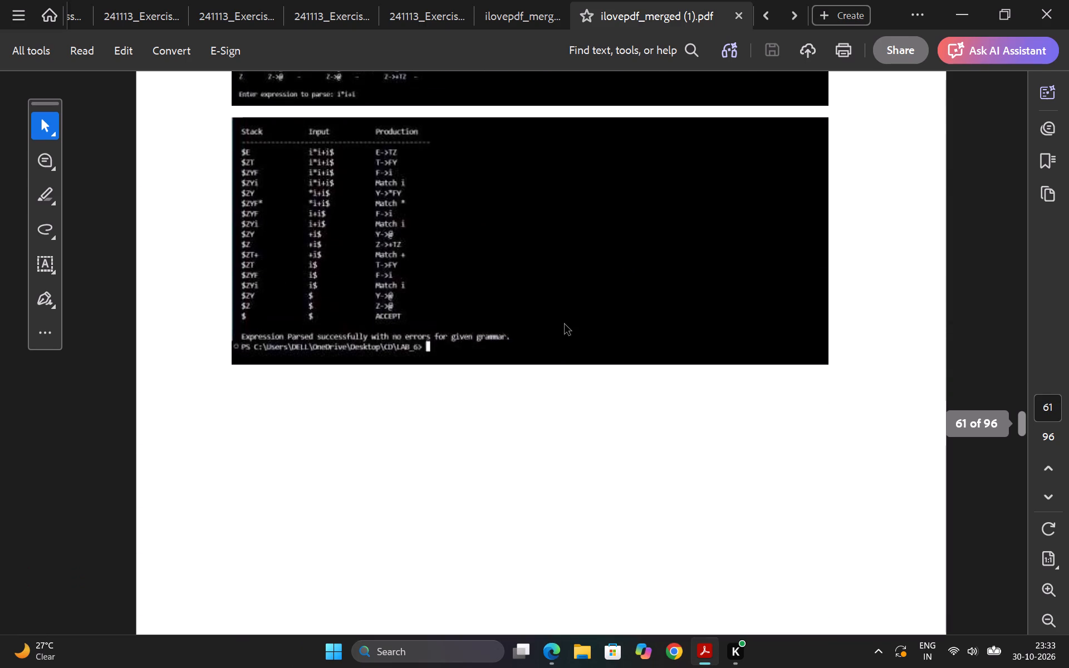
Review the LR(0) items pages, covering the closure and GOTO algorithm, the program and its output.
scroll(565, 325, down, 4)
scroll(565, 325, down, 18)
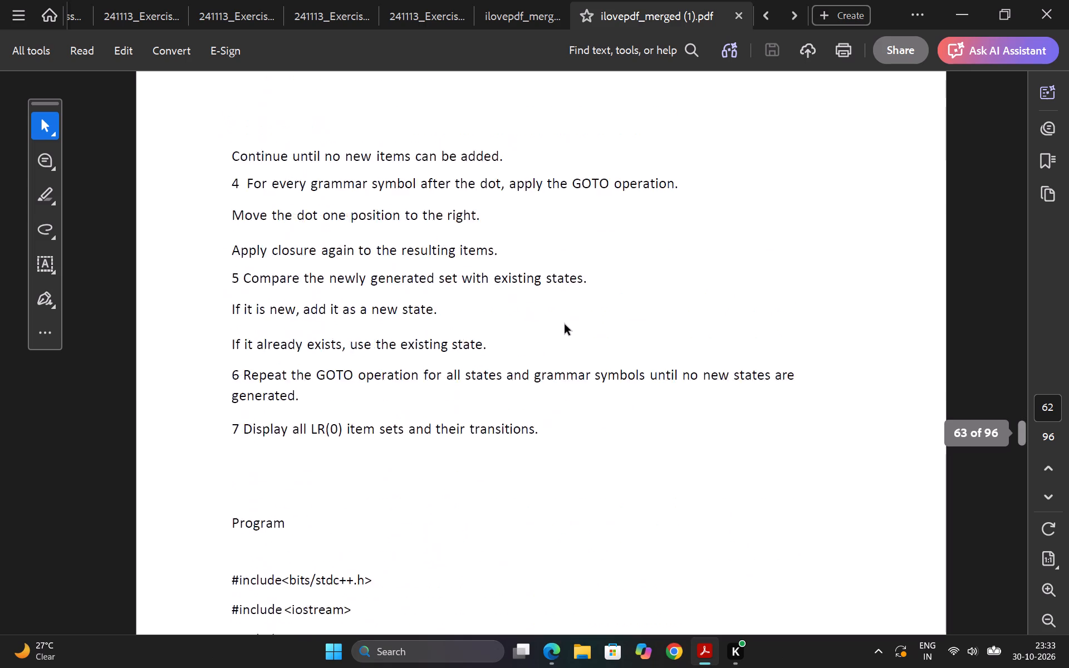
scroll(565, 325, down, 20)
scroll(565, 325, down, 15)
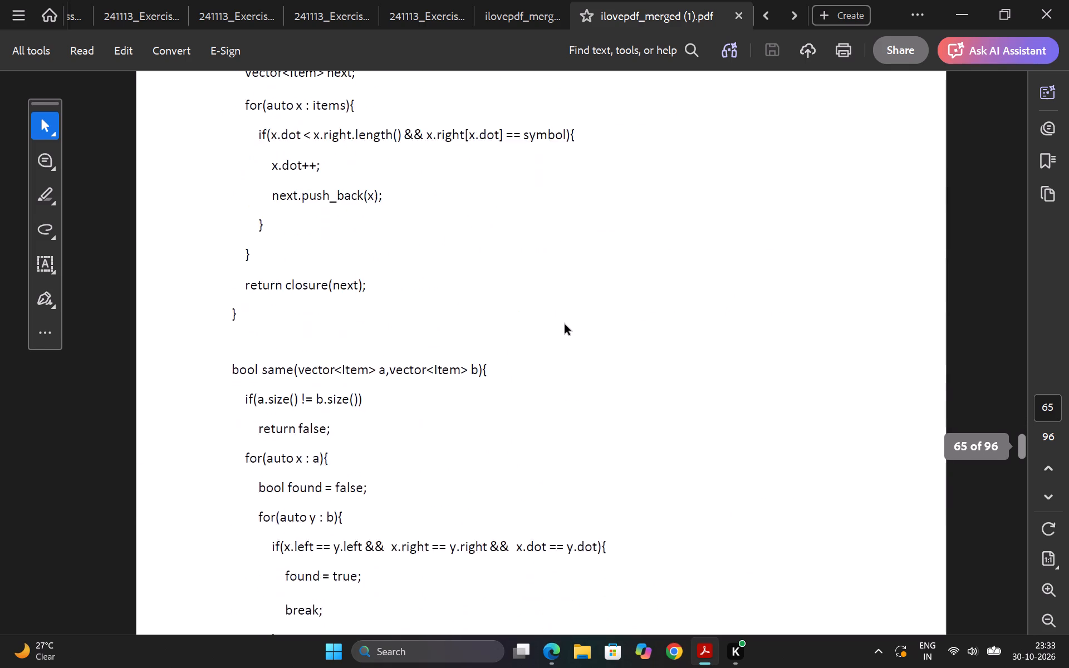
scroll(565, 325, down, 14)
scroll(565, 325, down, 20)
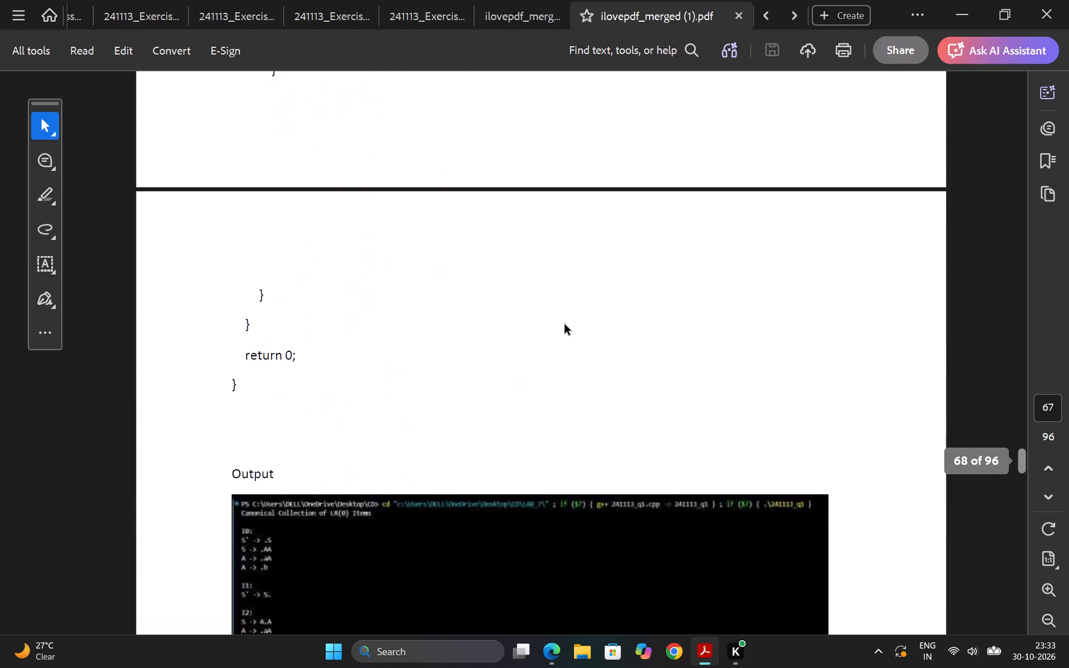
scroll(565, 325, down, 6)
Review the expression-grammar parser pages, including the ACTION and GOTO table code, item sets and parsing trace output.
scroll(565, 325, down, 19)
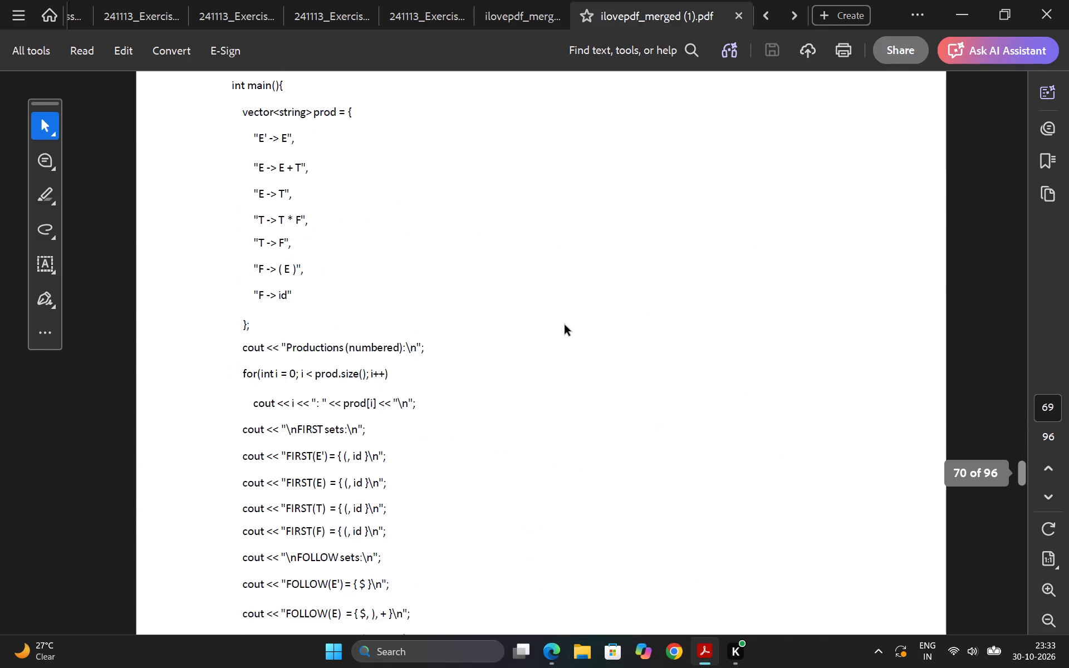
scroll(565, 325, down, 20)
scroll(565, 325, down, 19)
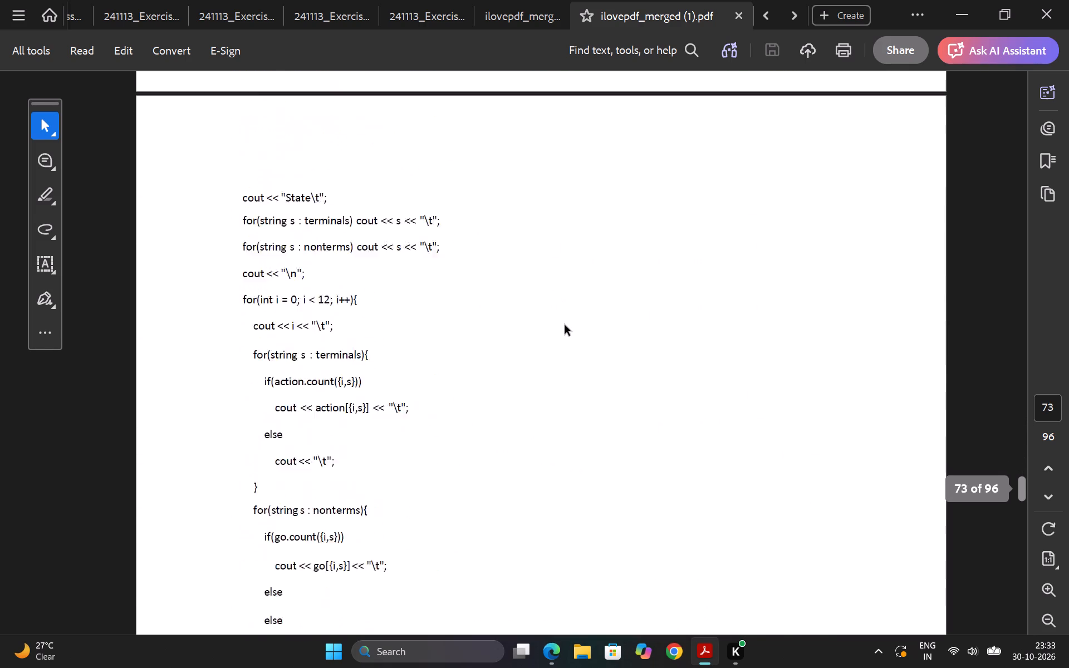
scroll(565, 325, down, 16)
scroll(565, 325, down, 6)
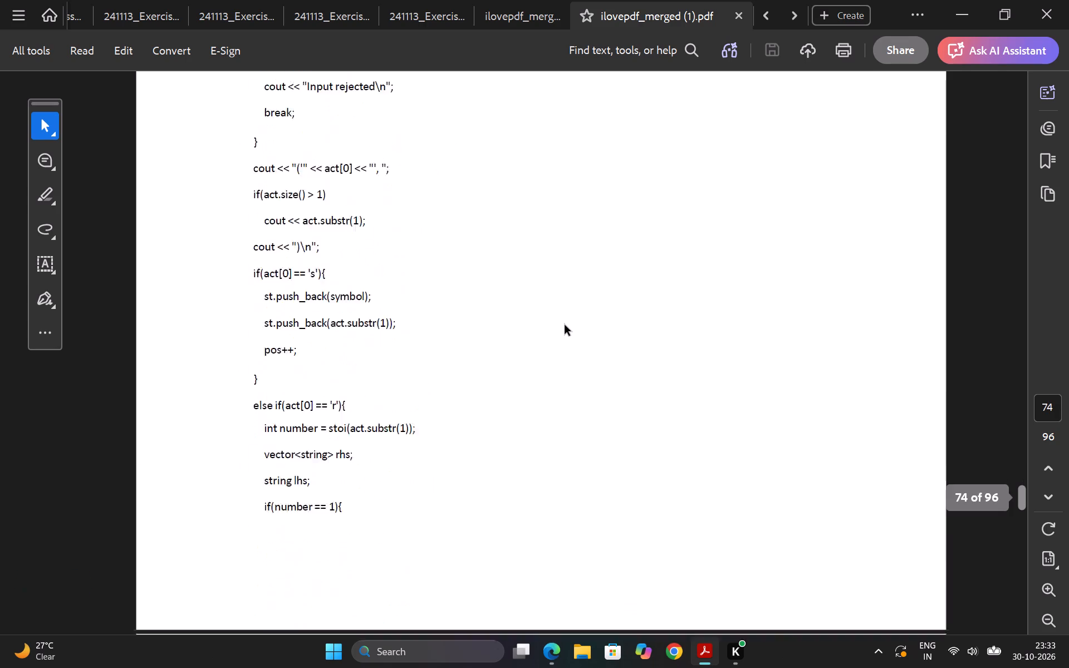
scroll(565, 325, down, 20)
scroll(565, 325, down, 8)
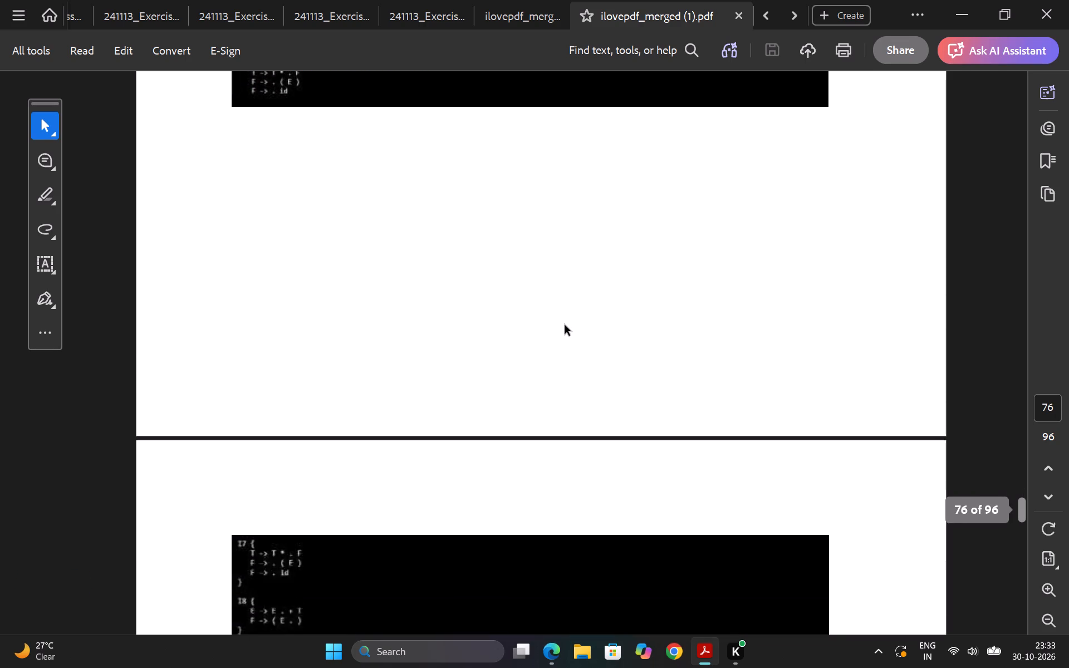
scroll(565, 325, down, 17)
scroll(565, 325, down, 5)
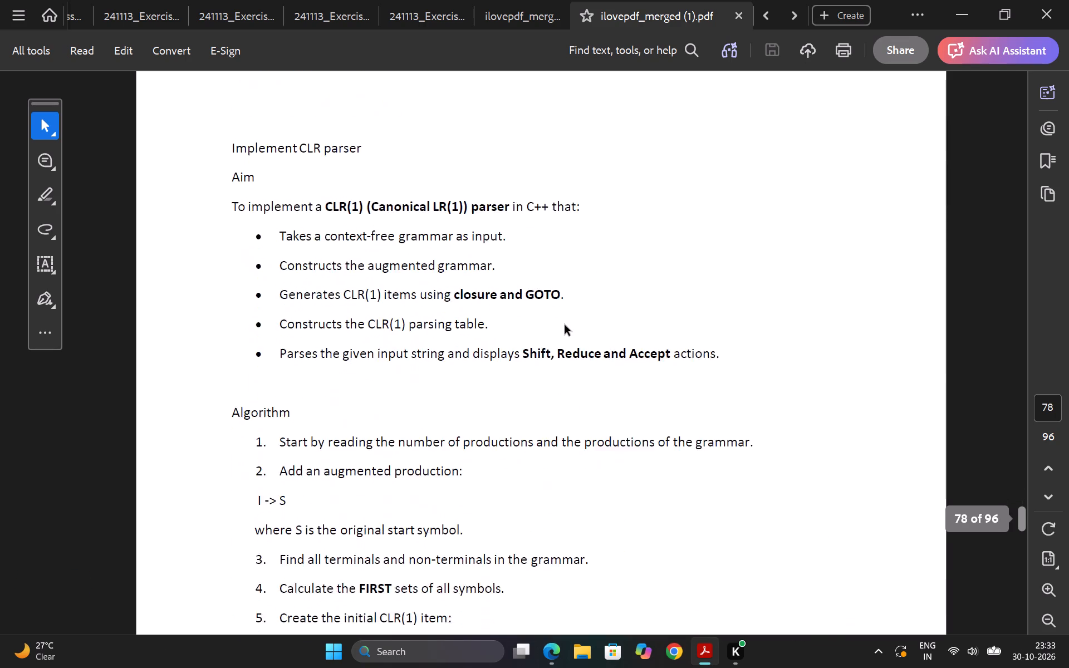
Review the CLR(1) parser pages, covering the algorithm, the C++ program and its output.
scroll(565, 325, down, 6)
scroll(565, 325, down, 17)
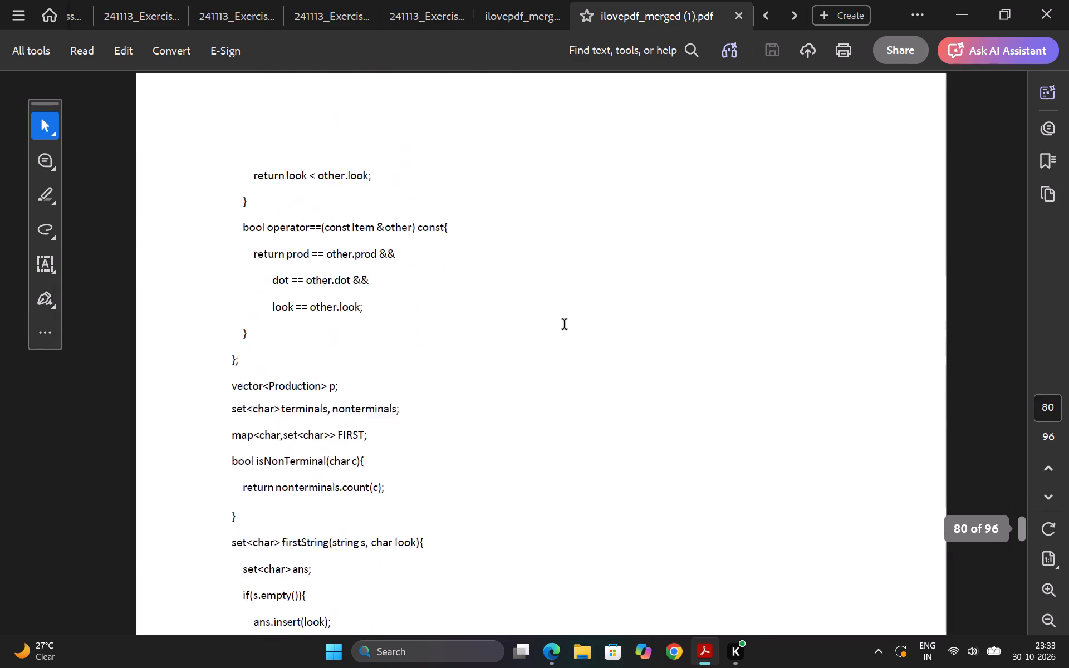
scroll(565, 325, down, 6)
scroll(565, 325, down, 20)
scroll(565, 325, down, 13)
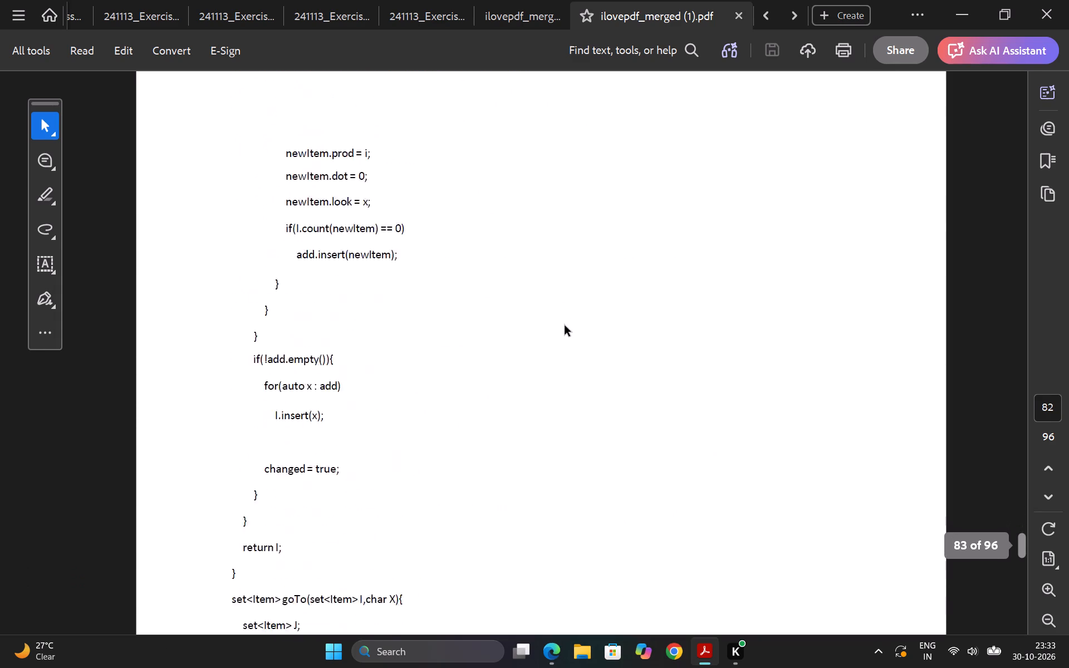
scroll(565, 326, down, 20)
scroll(565, 326, down, 20)
scroll(565, 326, down, 5)
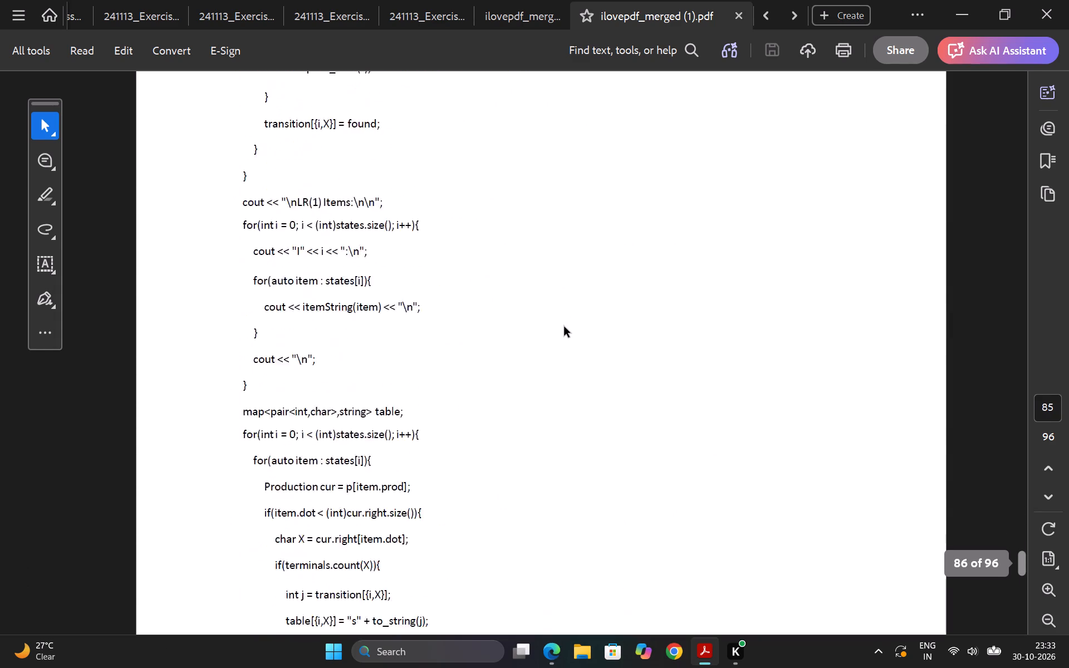
scroll(564, 327, down, 20)
scroll(564, 327, down, 20)
scroll(564, 327, down, 5)
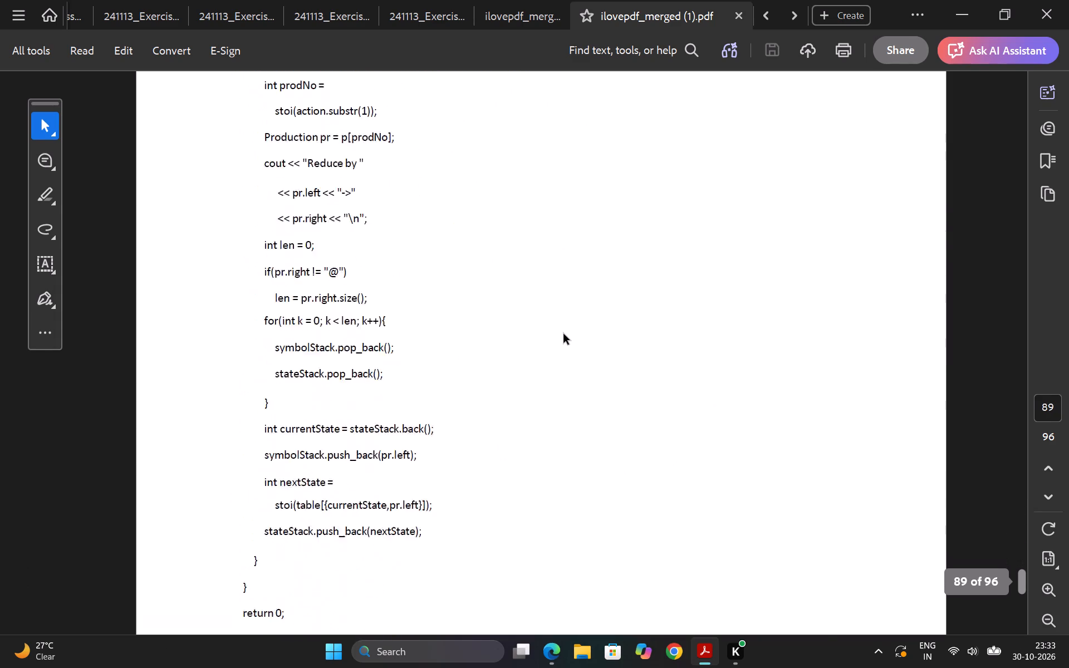
scroll(563, 334, down, 7)
Review the Exercise 10 & 11 pages on three address code and the Lex and YACC programs, through the document's end.
scroll(563, 335, down, 14)
scroll(563, 335, up, 7)
scroll(563, 335, down, 12)
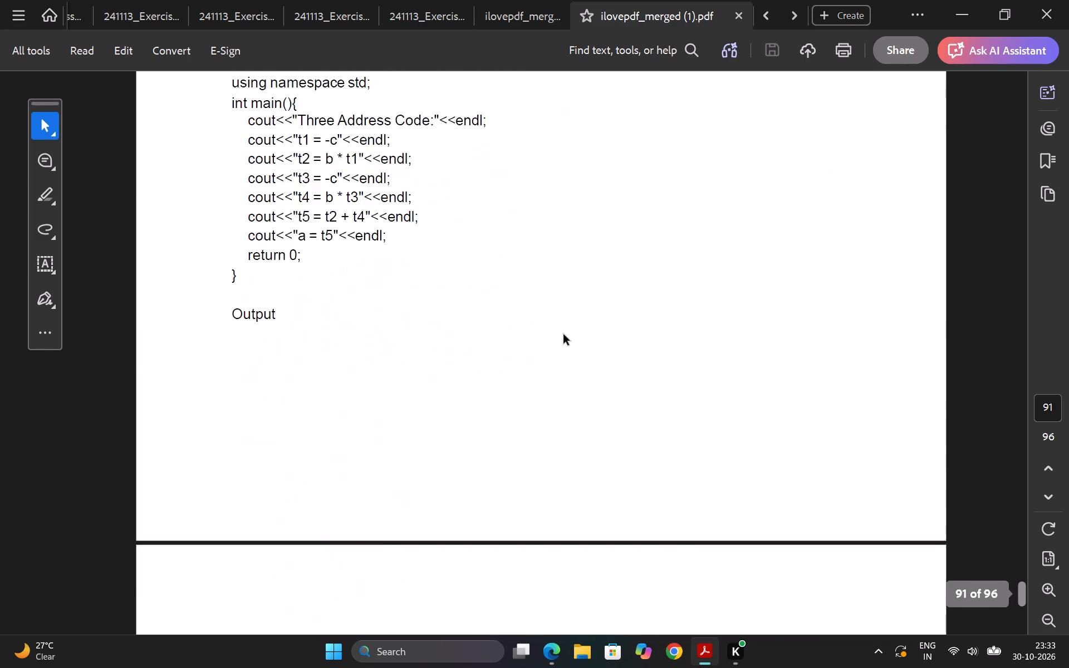
scroll(563, 335, down, 17)
scroll(563, 335, down, 19)
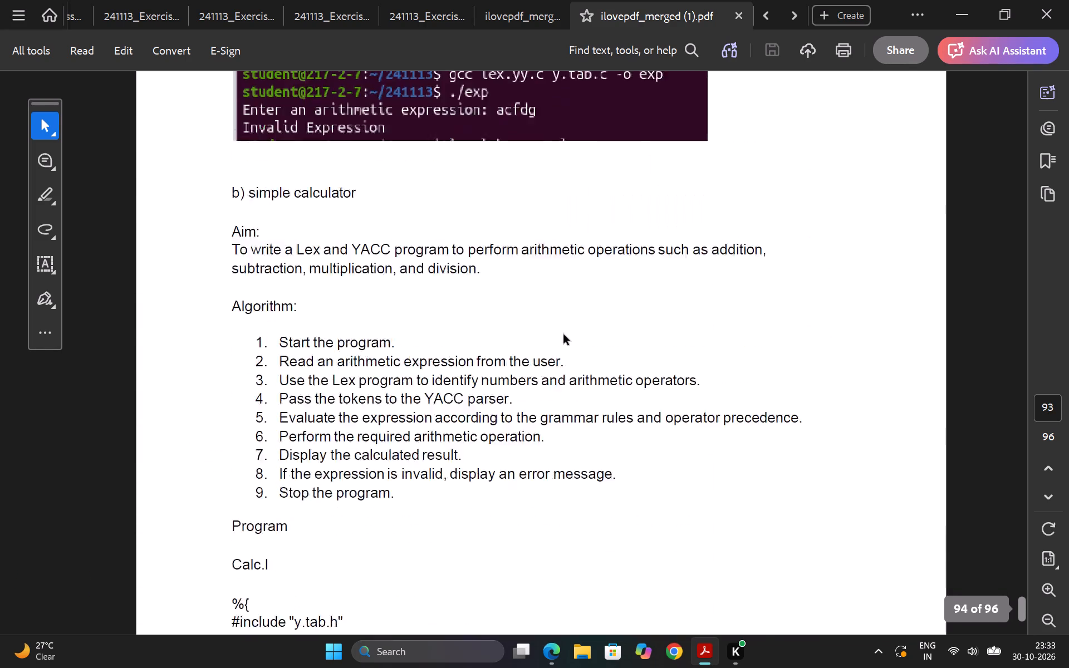
scroll(563, 335, down, 20)
scroll(563, 335, up, 10)
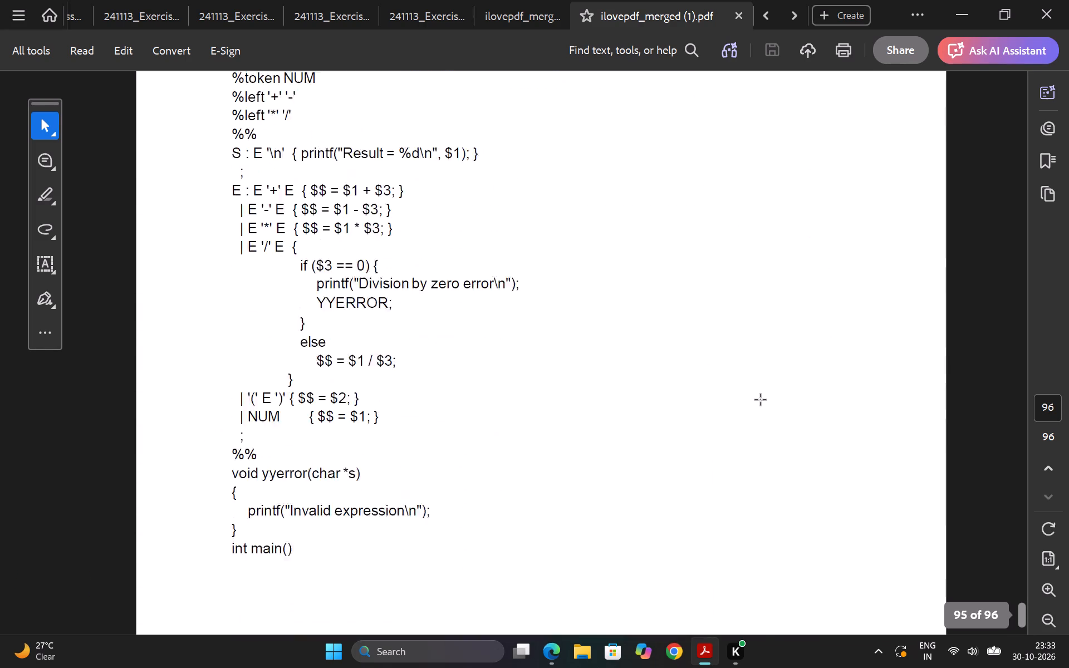
scroll(749, 436, up, 6)
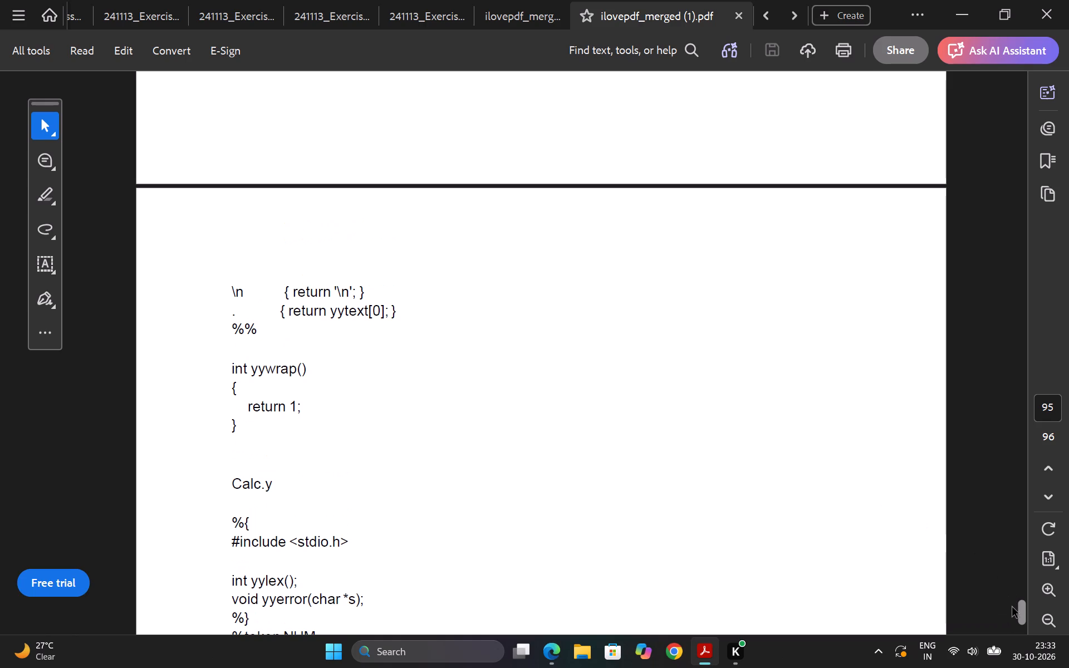
Go back through the lab record from its last pages to Exercise 1, rechecking the converted outputs and code.
drag(1019, 612, 1016, 589)
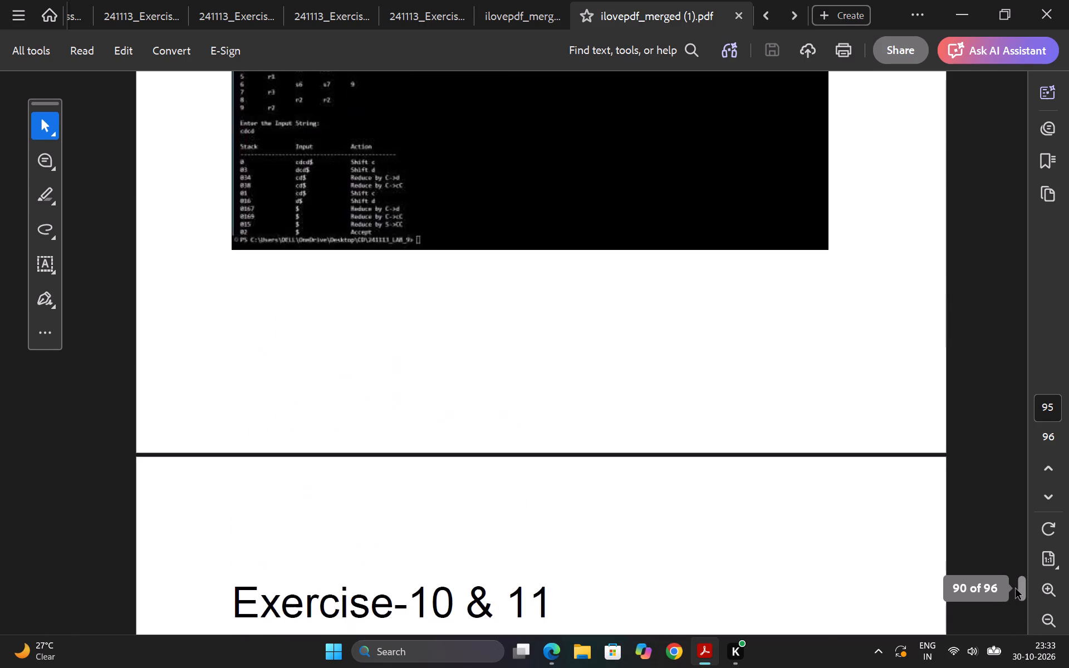
drag(1016, 589, 1023, 499)
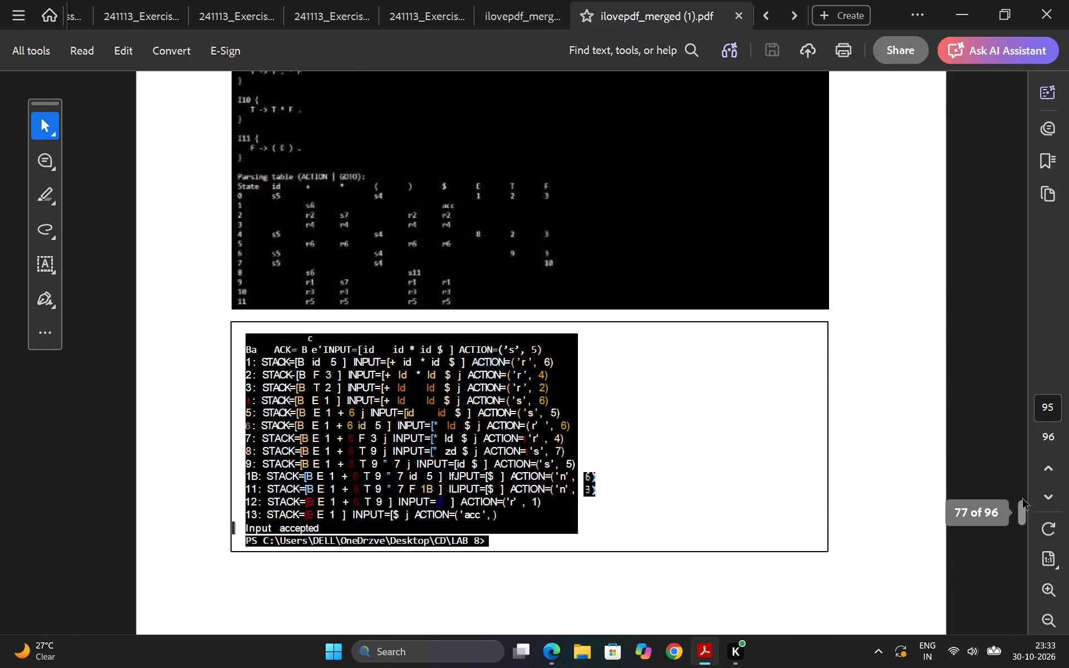
drag(1023, 499, 1046, 291)
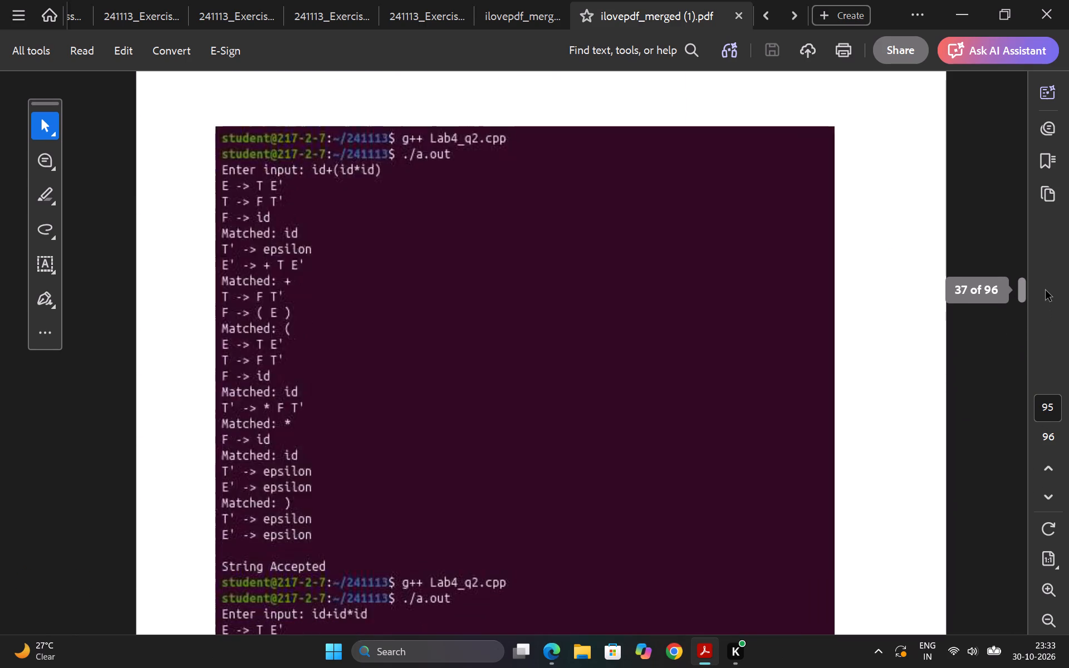
drag(1046, 291, 1042, 230)
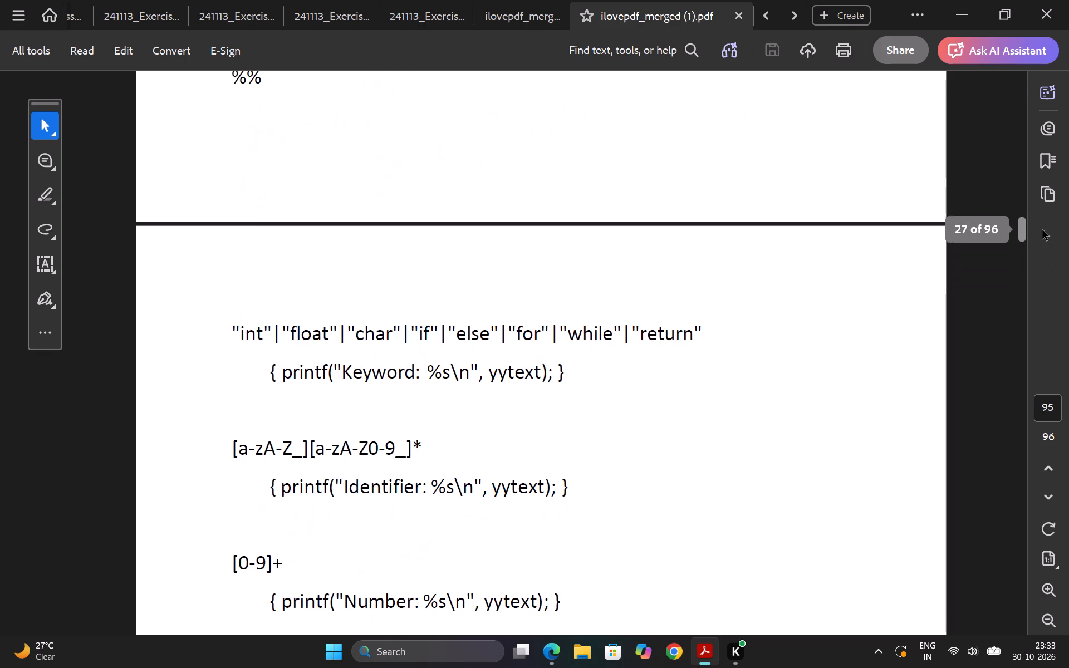
drag(1023, 228, 1010, 140)
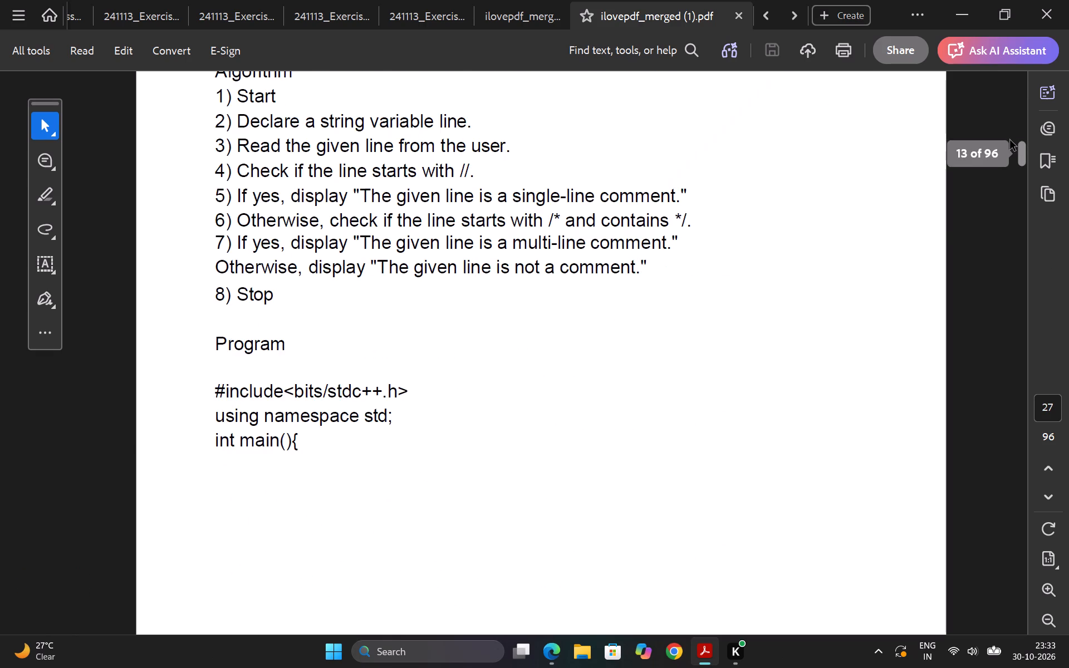
scroll(781, 307, up, 16)
scroll(781, 307, up, 12)
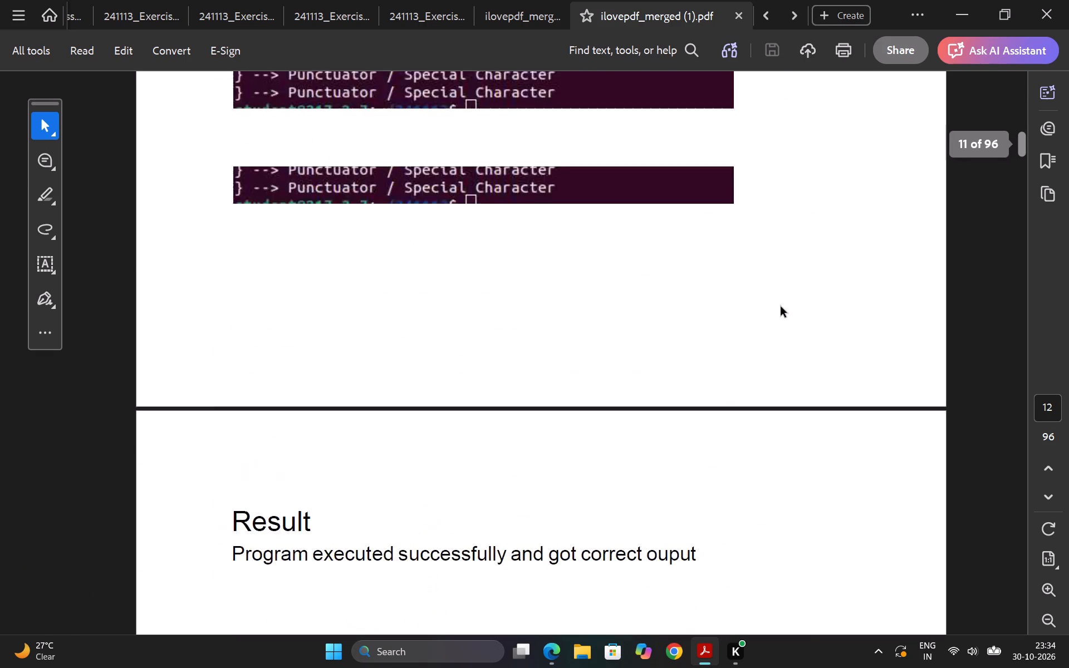
scroll(781, 307, up, 20)
scroll(781, 307, up, 20)
scroll(781, 307, up, 10)
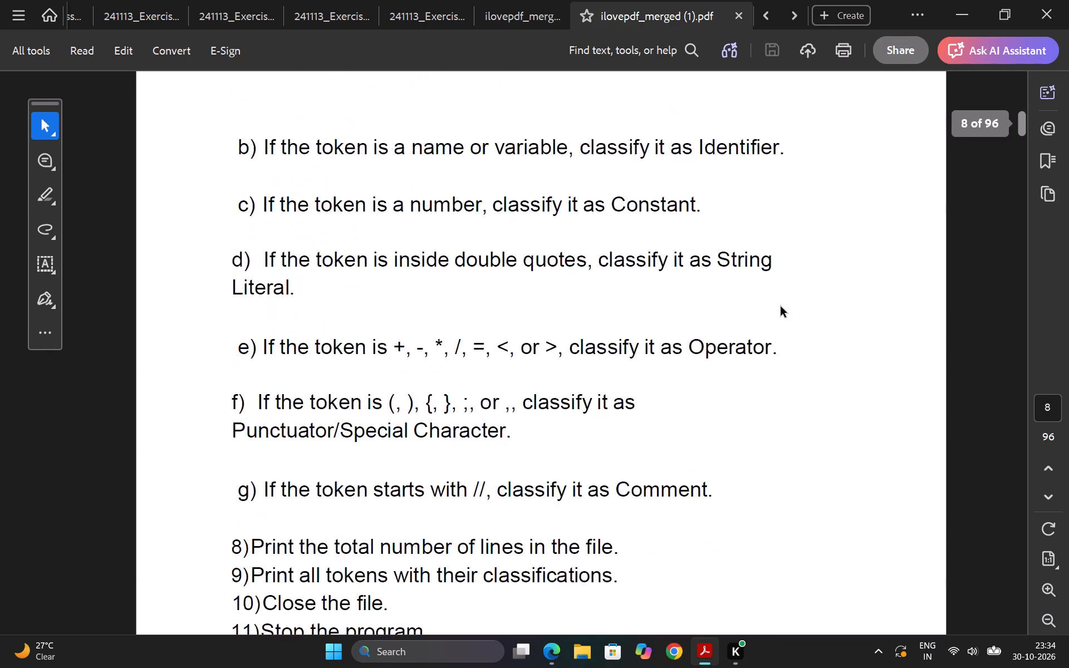
scroll(781, 307, up, 16)
Switch to Microsoft Edge and open iLovePDF's Edit PDF tool from the site's home page.
click(972, 0)
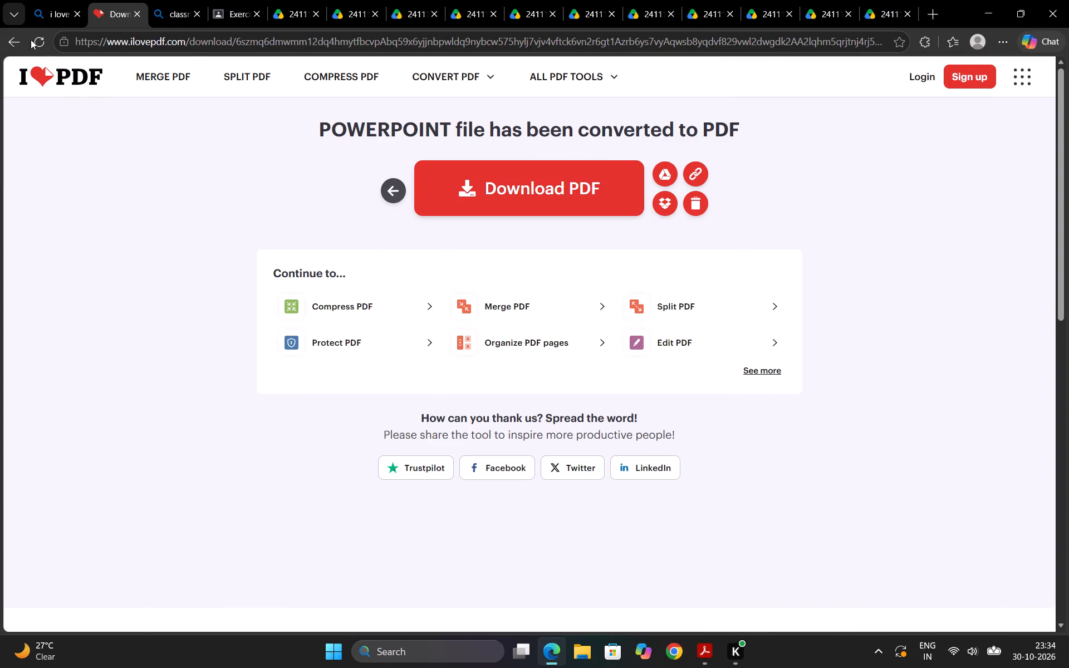
click(10, 40)
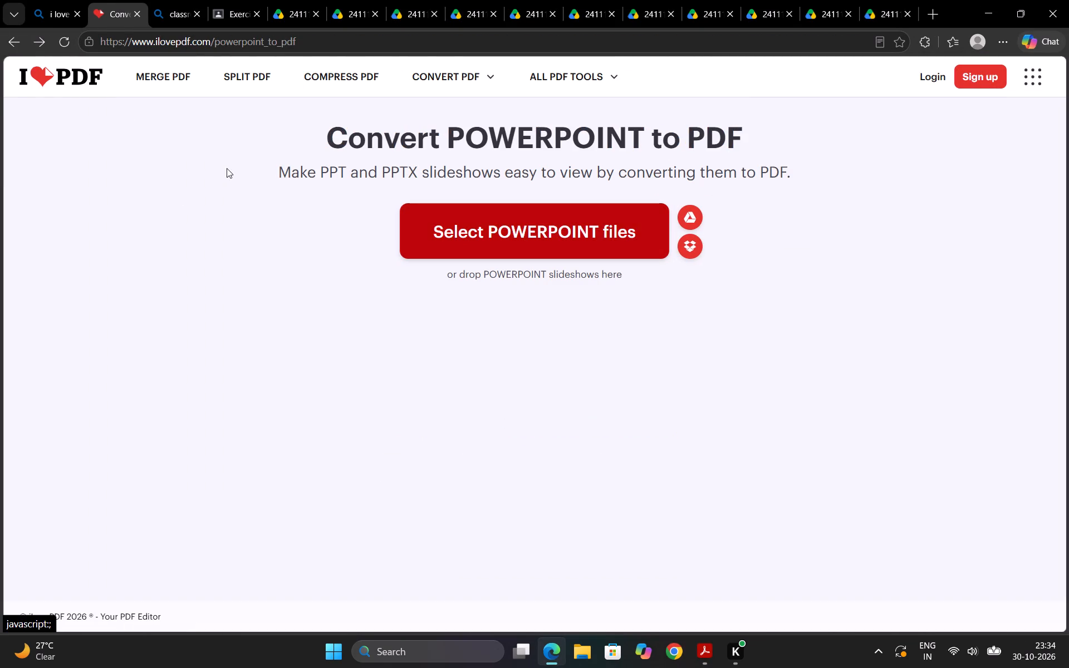
click(9, 35)
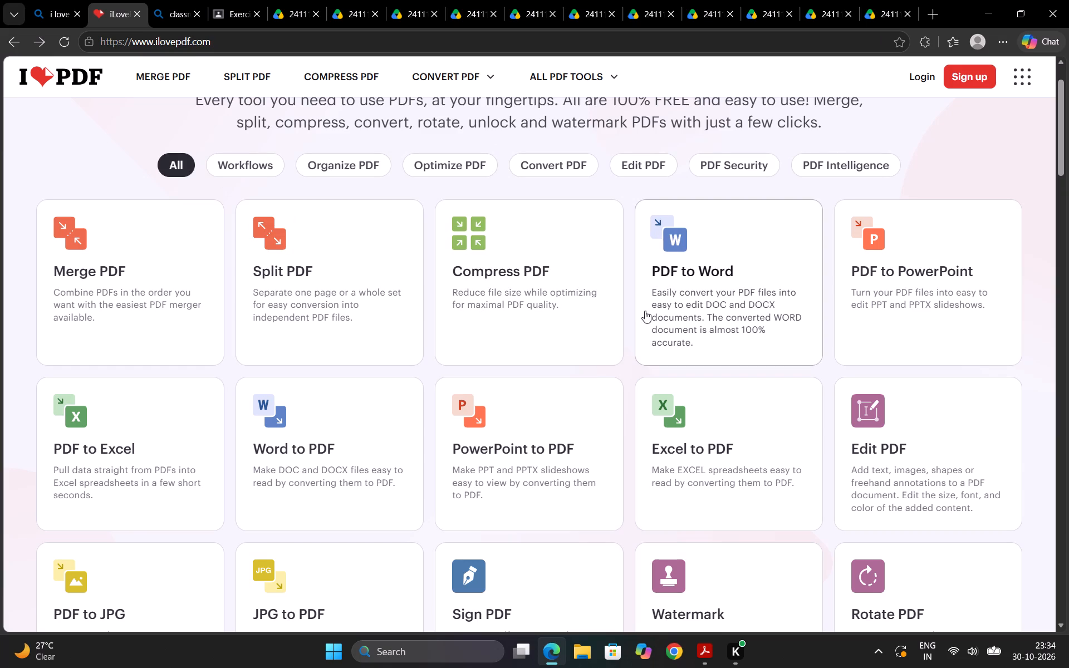
click(913, 426)
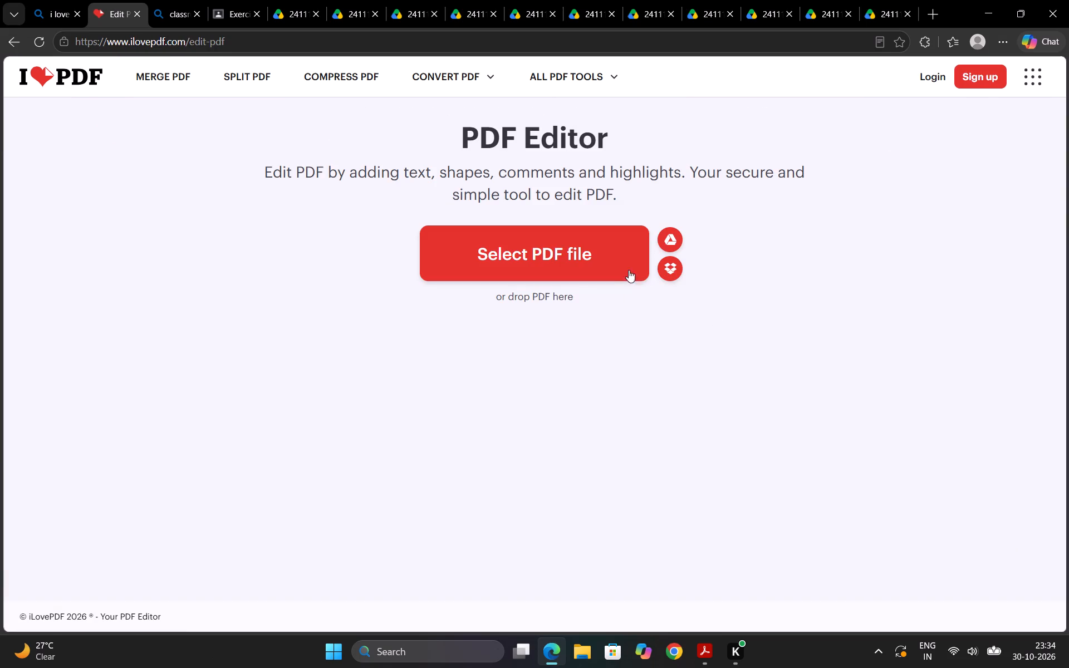
Load the file ilovepdf_merged (1) from the D: drive into the PDF Editor.
click(583, 259)
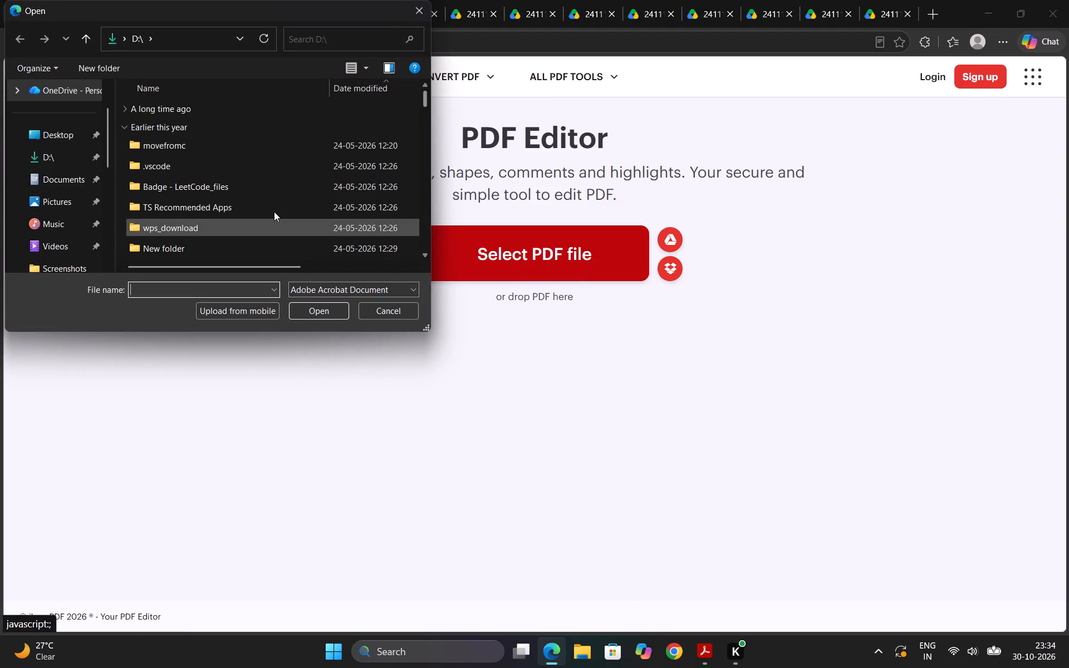
scroll(263, 203, down, 20)
scroll(263, 203, down, 10)
scroll(263, 202, up, 1)
scroll(263, 202, down, 7)
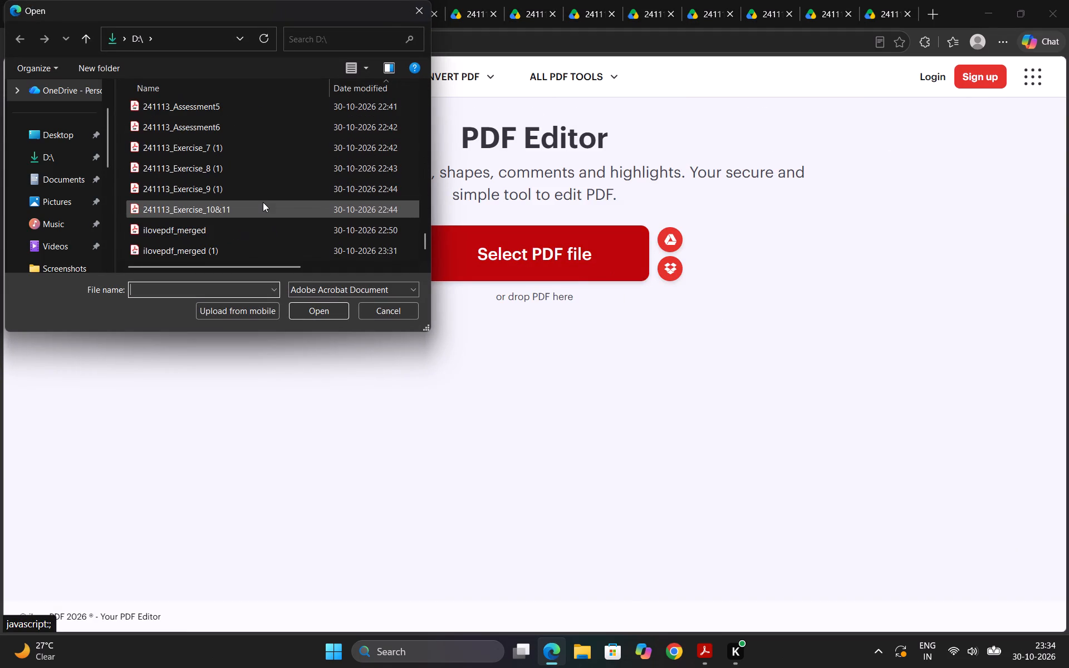
click(251, 250)
click(326, 315)
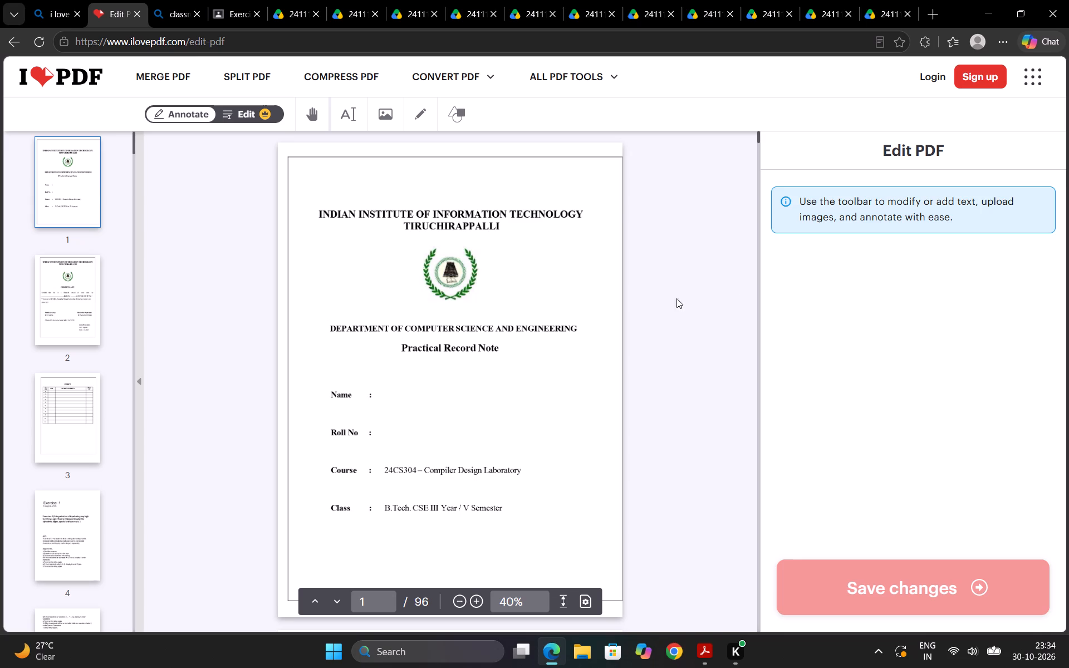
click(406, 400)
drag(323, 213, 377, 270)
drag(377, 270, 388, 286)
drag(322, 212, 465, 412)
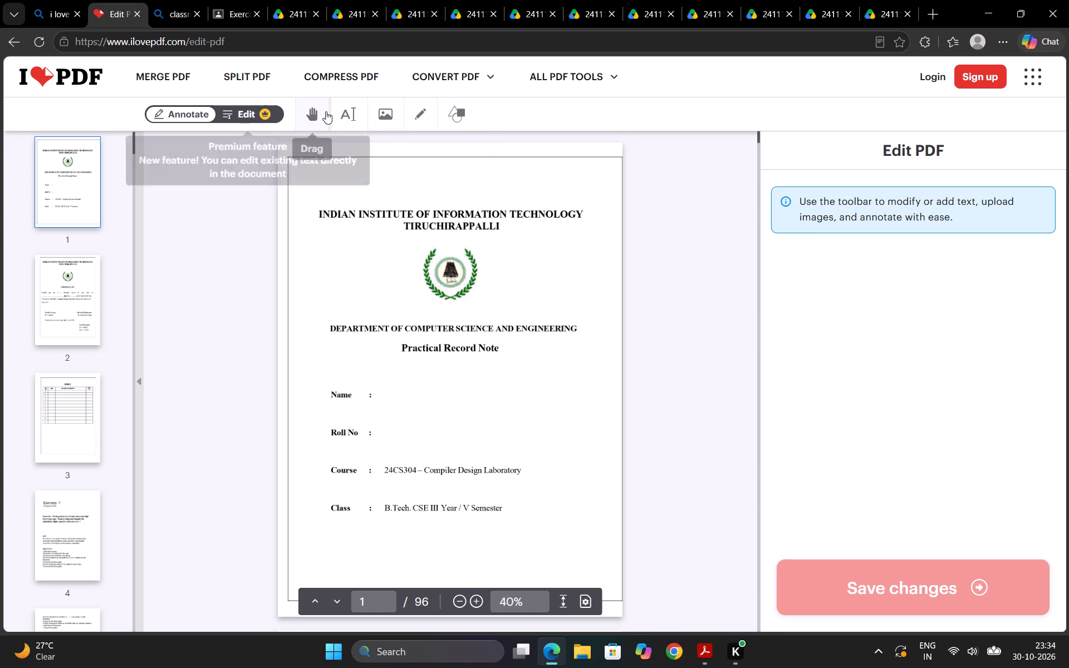
Add a text box to the cover page and place it beside the Name label.
click(341, 112)
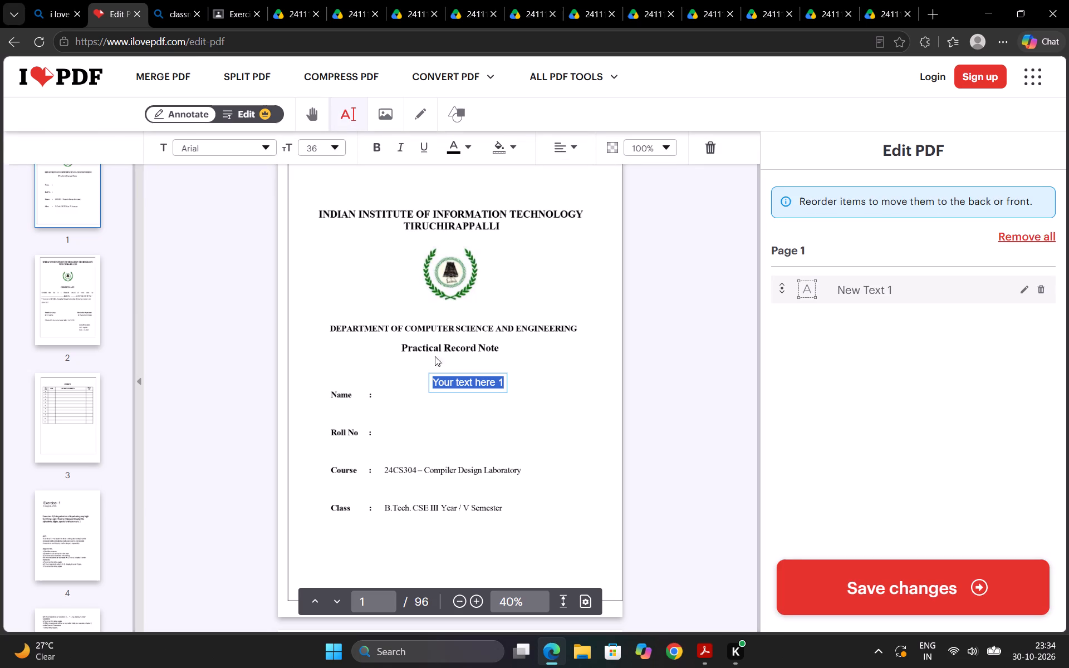
drag(454, 380, 432, 380)
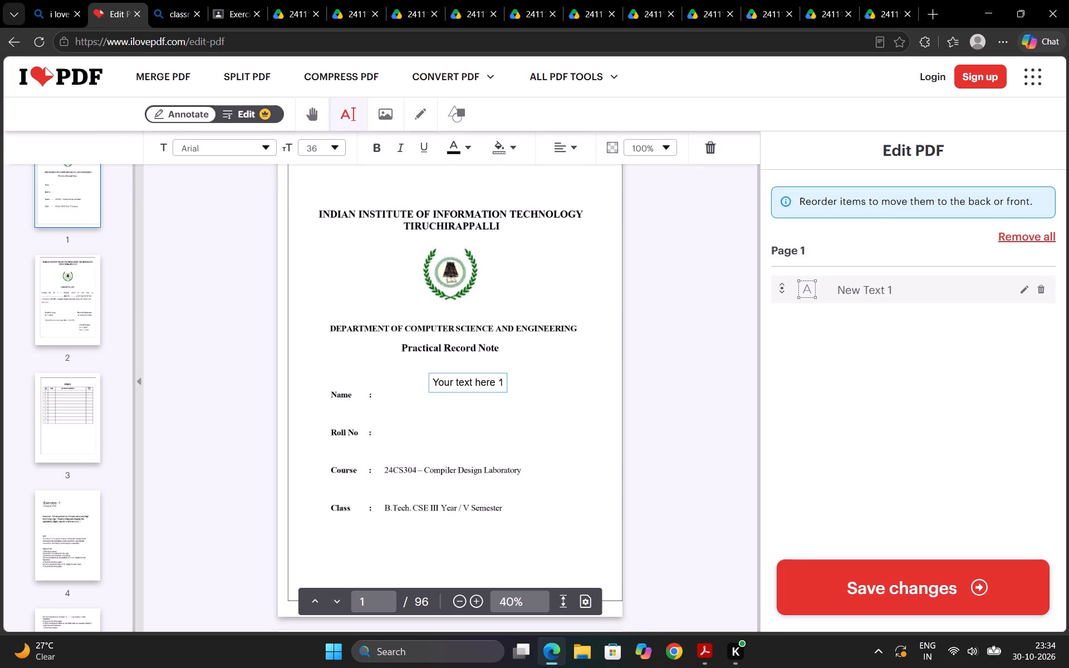
drag(454, 385, 430, 386)
drag(468, 386, 458, 387)
drag(458, 387, 459, 387)
drag(481, 381, 473, 387)
double_click(462, 388)
double_click(480, 391)
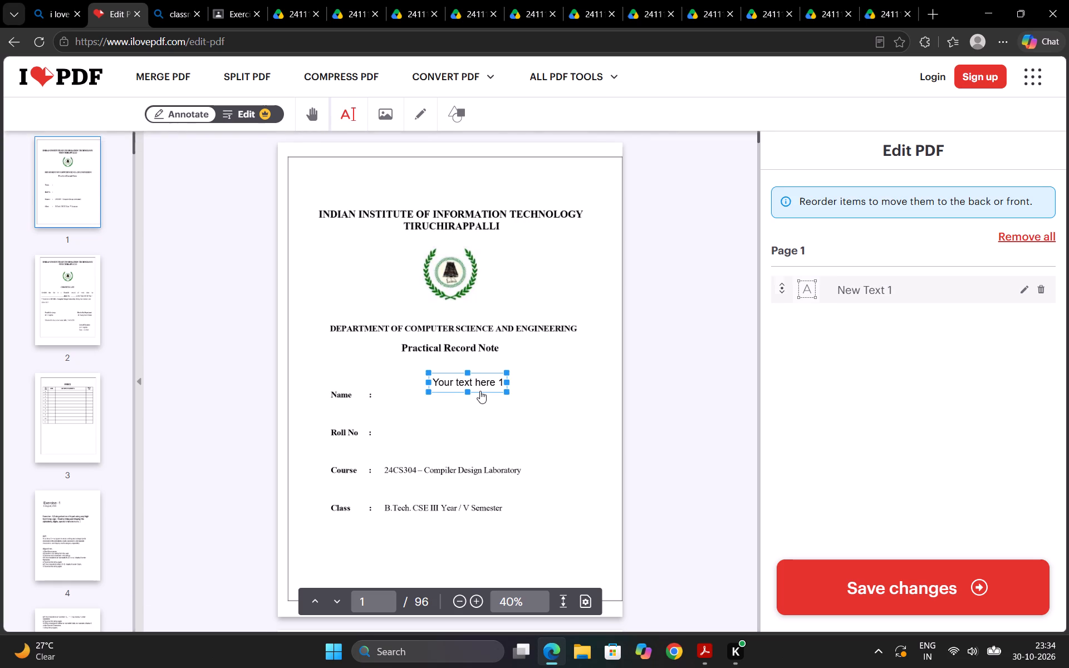
drag(480, 391, 445, 404)
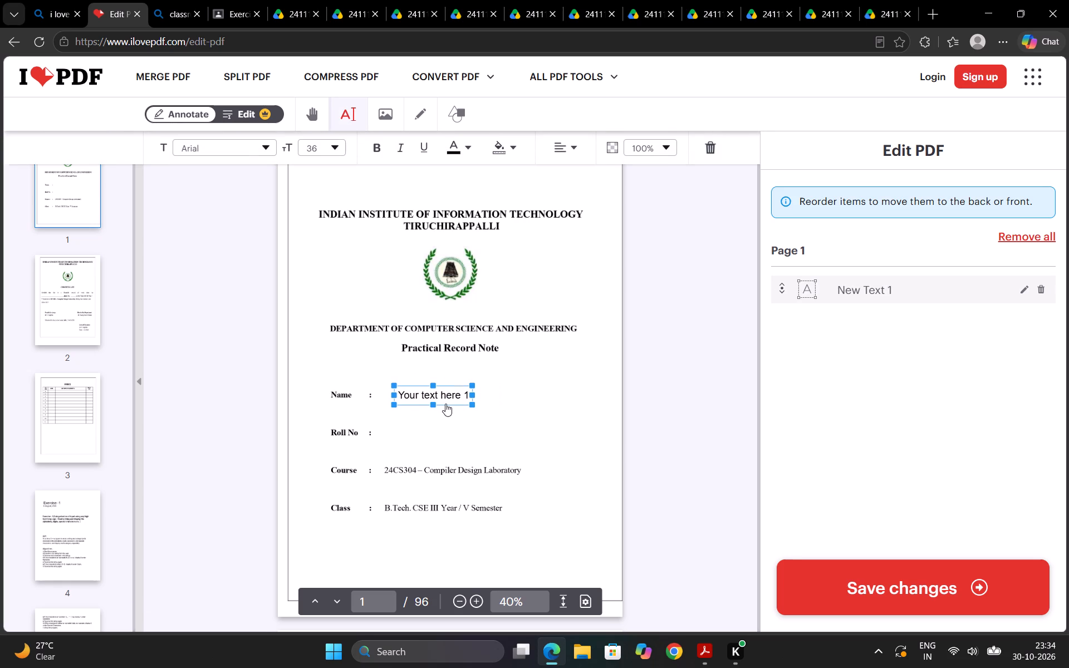
drag(445, 404, 438, 404)
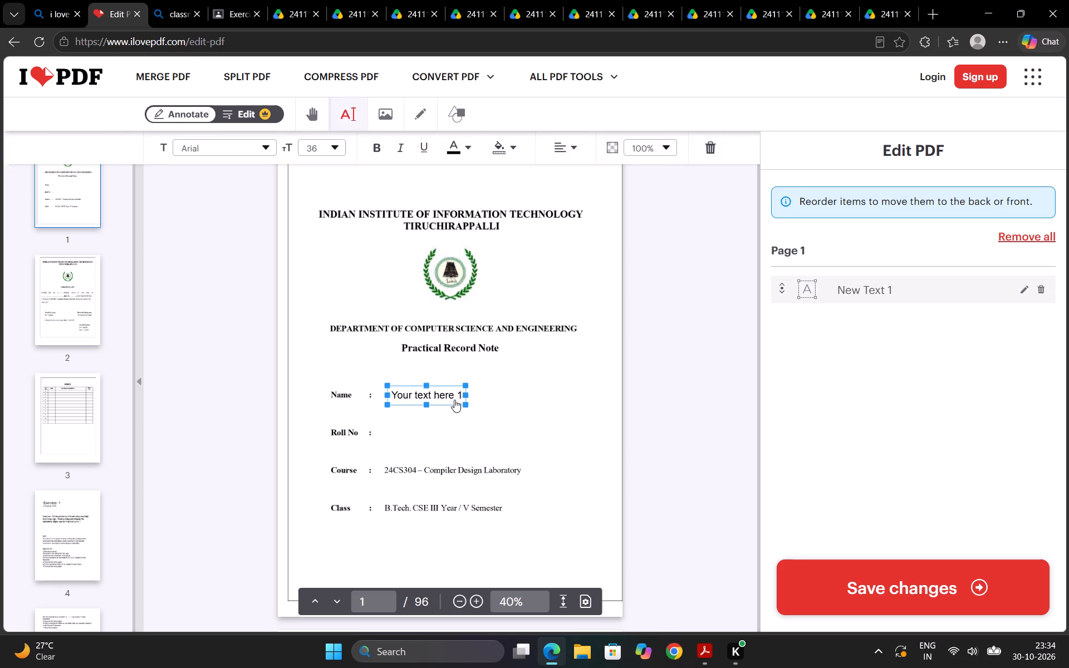
Replace the placeholder text beside the Name label with the student's name, capitalising only the initial letters.
click(458, 396)
click(461, 396)
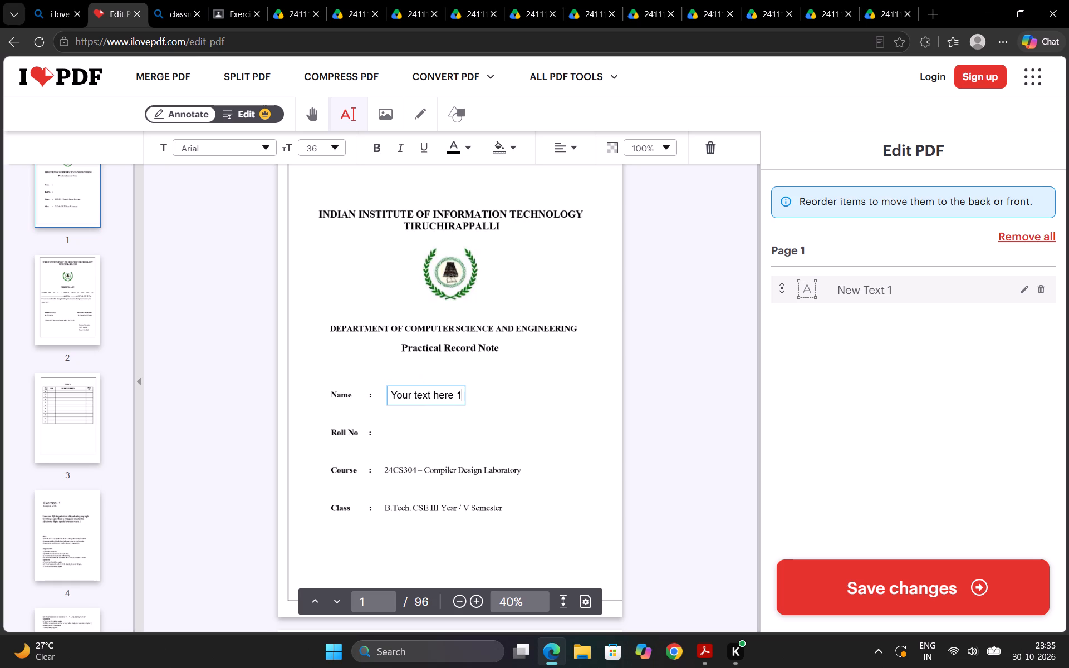
key(BackSpace)
key(BackSpace)
key(BackSpace)
key(BackSpace)
key(BackSpace)
key(BackSpace)
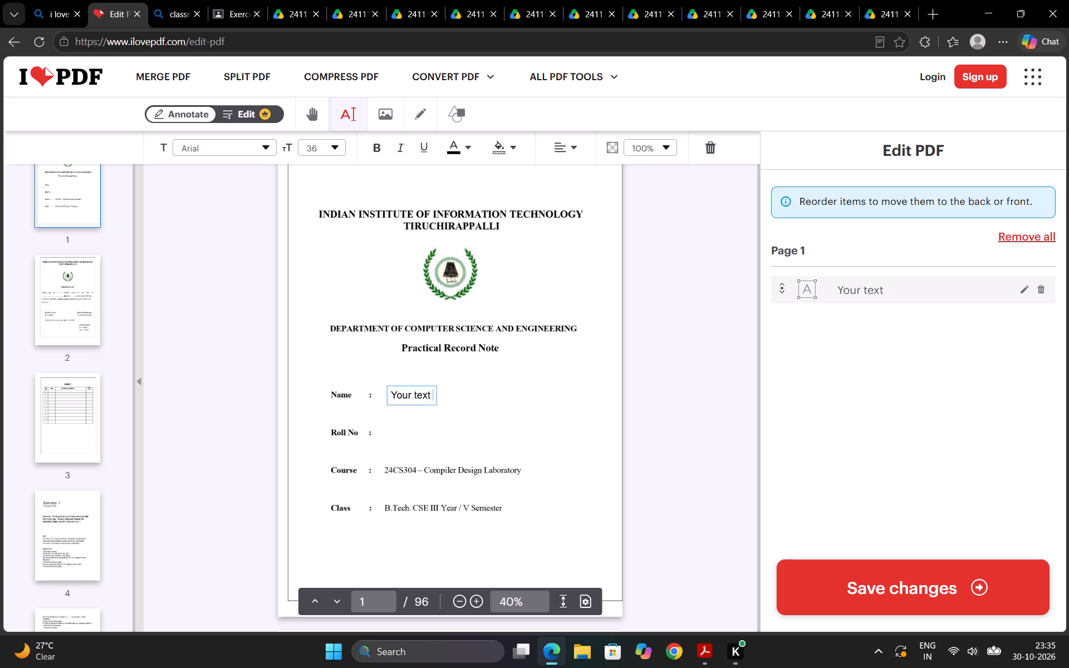
key(BackSpace)
key(BackSpace)
key(BackSpace)
key(BackSpace)
key(BackSpace)
key(BackSpace)
key(BackSpace)
key(BackSpace)
key(BackSpace)
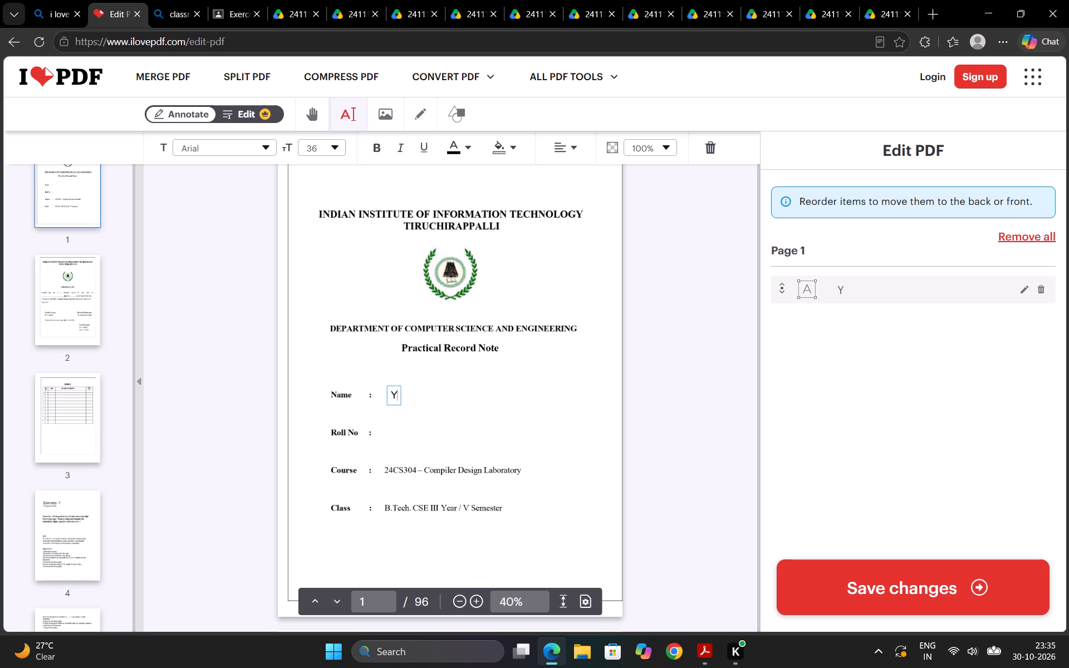
key(BackSpace)
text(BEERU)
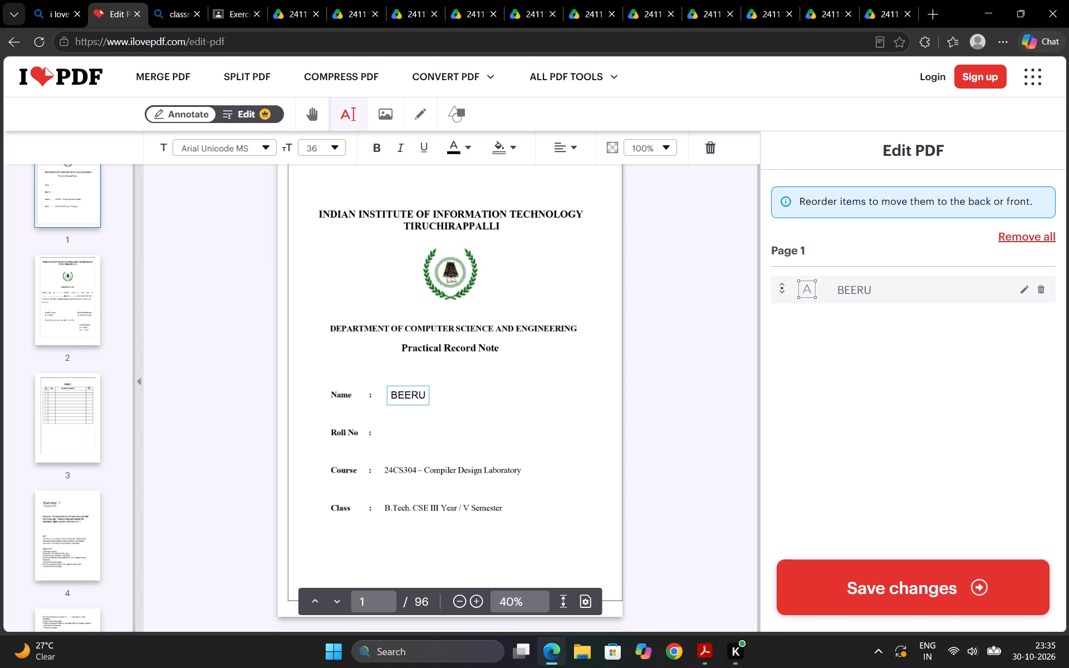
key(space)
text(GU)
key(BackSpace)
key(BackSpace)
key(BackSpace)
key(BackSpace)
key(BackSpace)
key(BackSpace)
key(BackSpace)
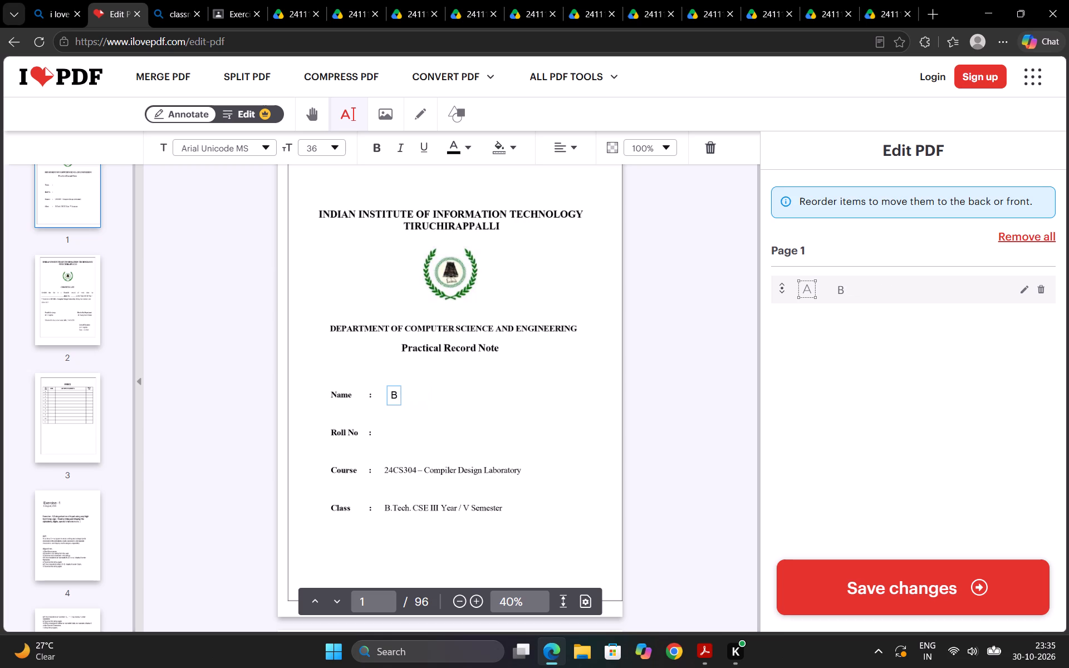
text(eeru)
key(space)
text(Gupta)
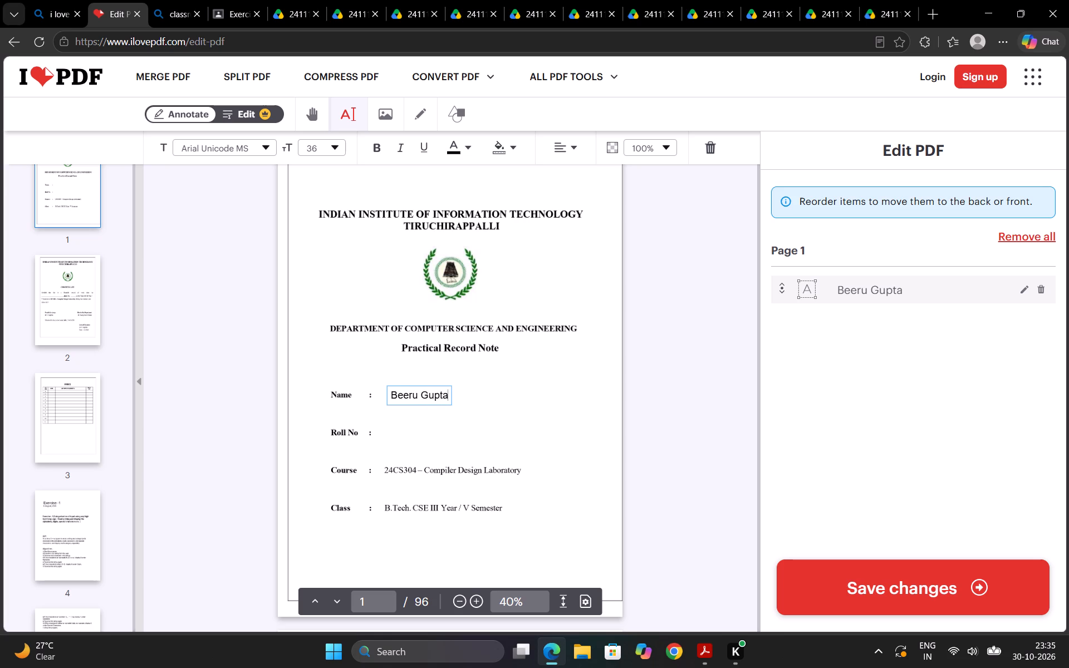
click(469, 393)
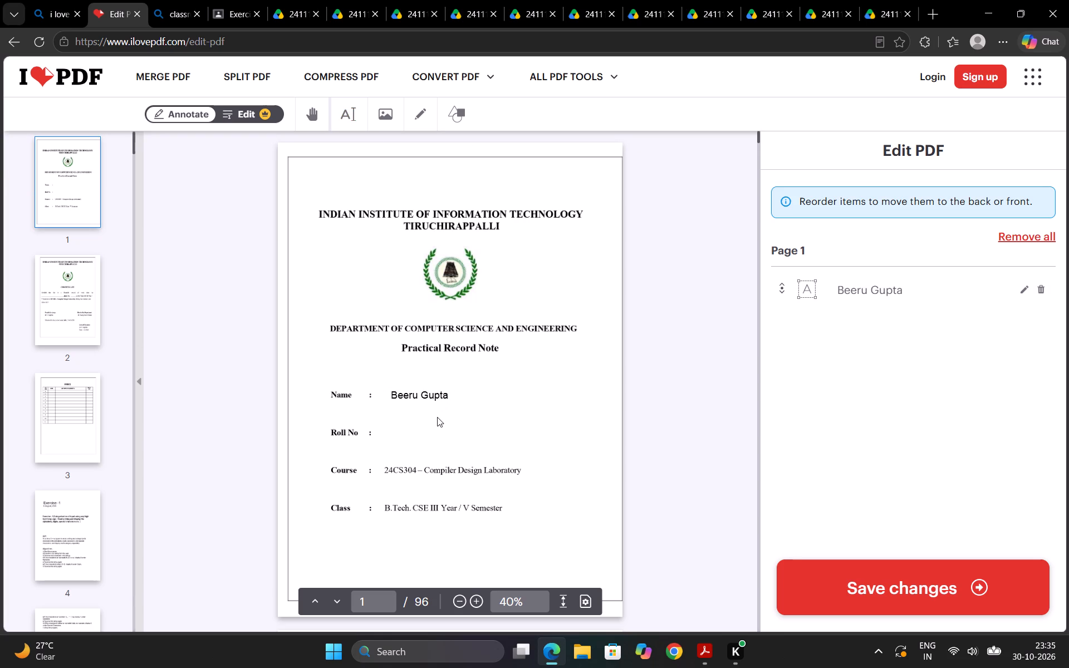
Move the student's name slightly closer to the colon after the Name label.
click(434, 398)
drag(434, 398, 424, 398)
click(411, 423)
click(408, 435)
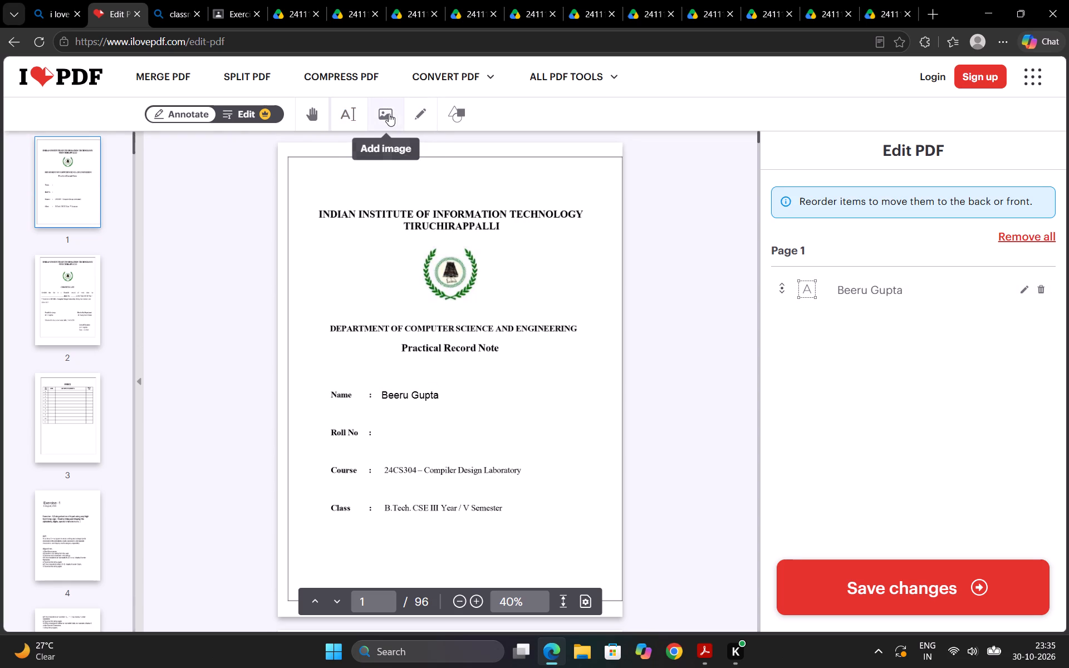
Add a second text box to the cover page and place it beside the Roll No label.
click(352, 114)
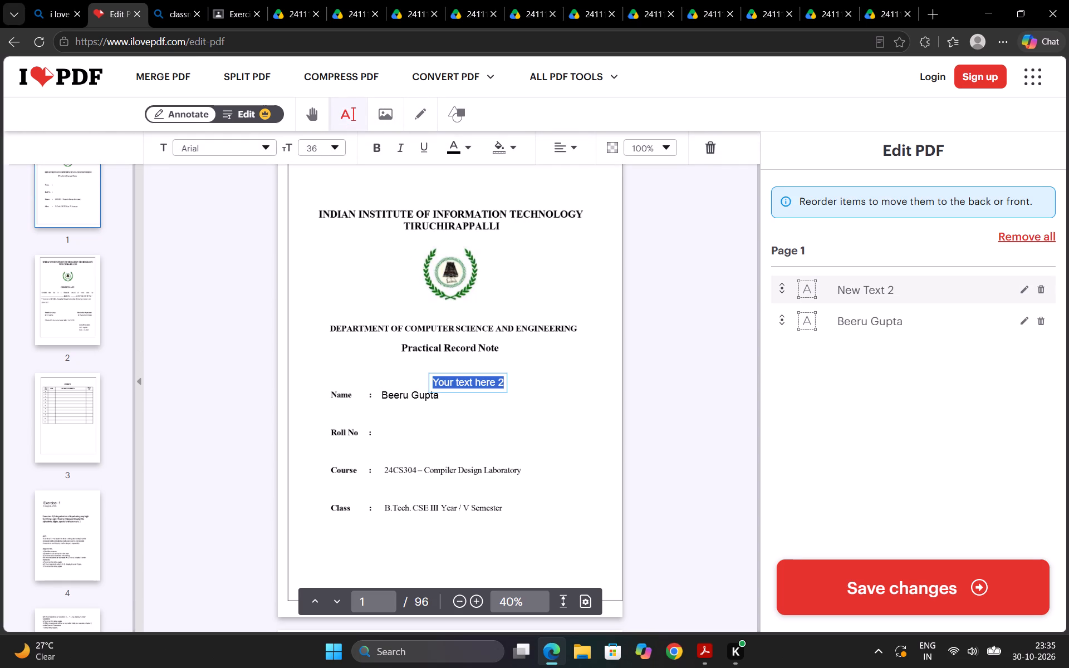
click(478, 383)
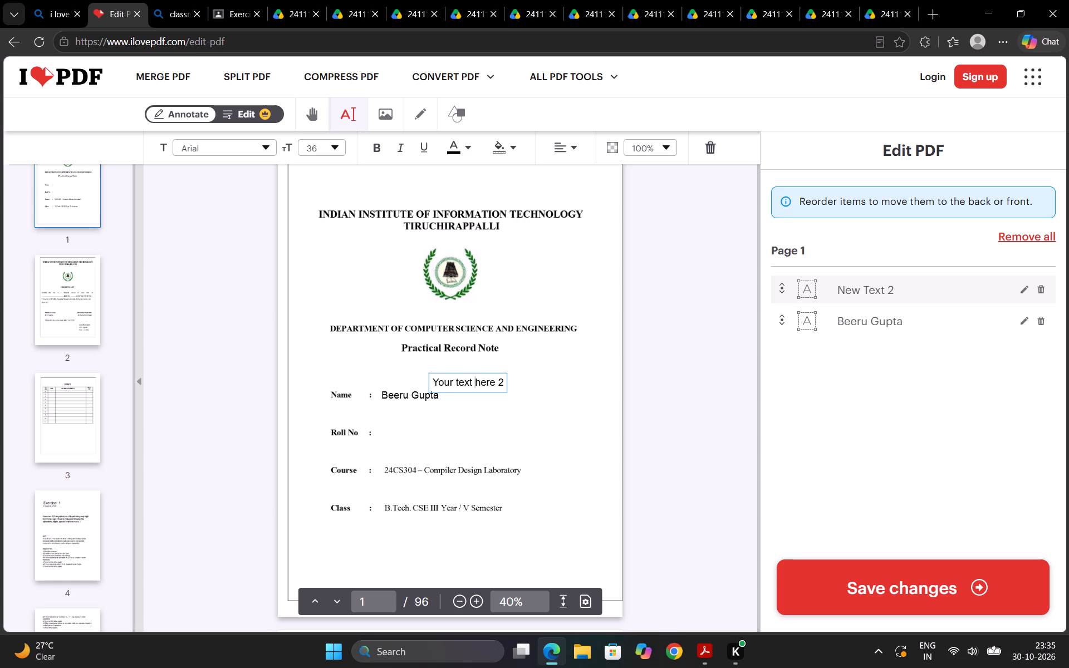
drag(477, 384, 480, 405)
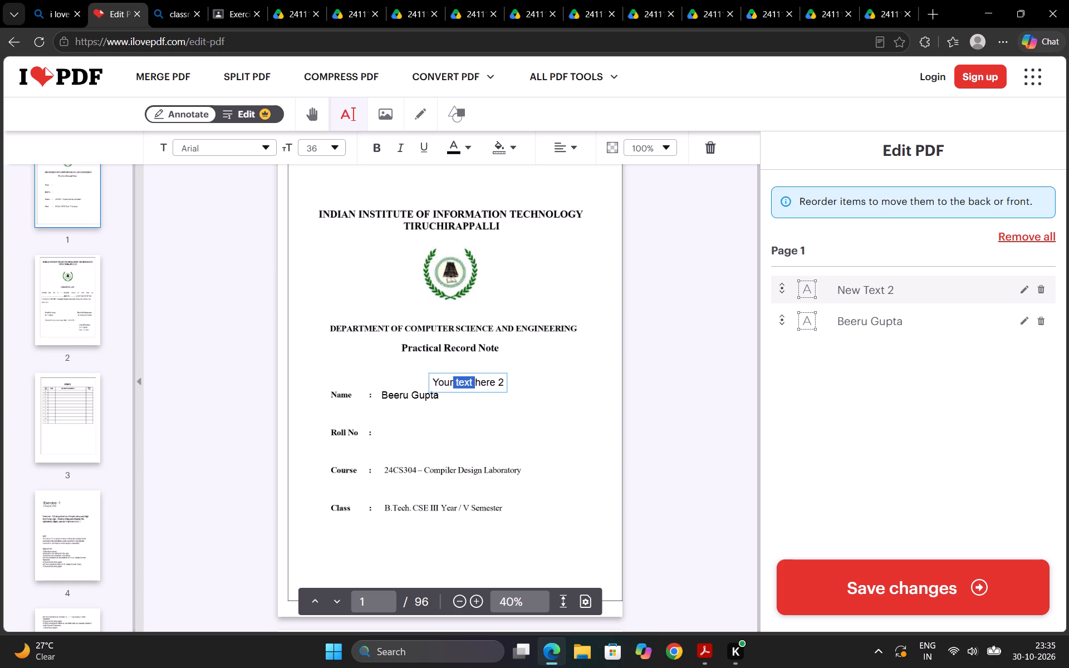
double_click(480, 387)
click(472, 386)
drag(472, 386, 472, 392)
drag(472, 392, 475, 407)
drag(480, 389, 482, 395)
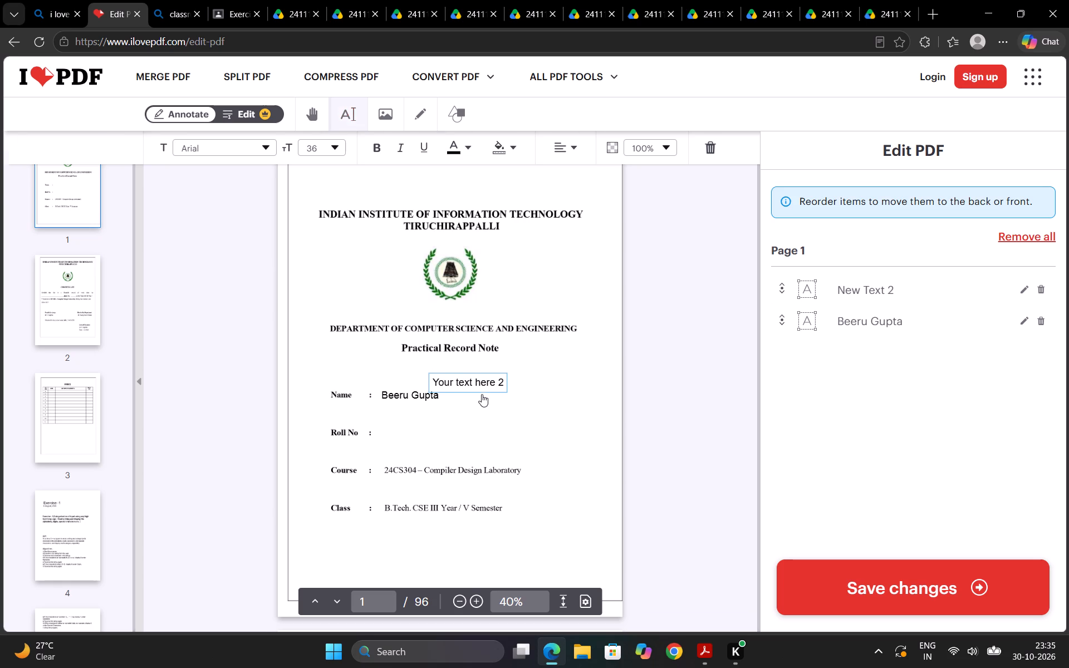
click(482, 391)
drag(482, 391, 460, 431)
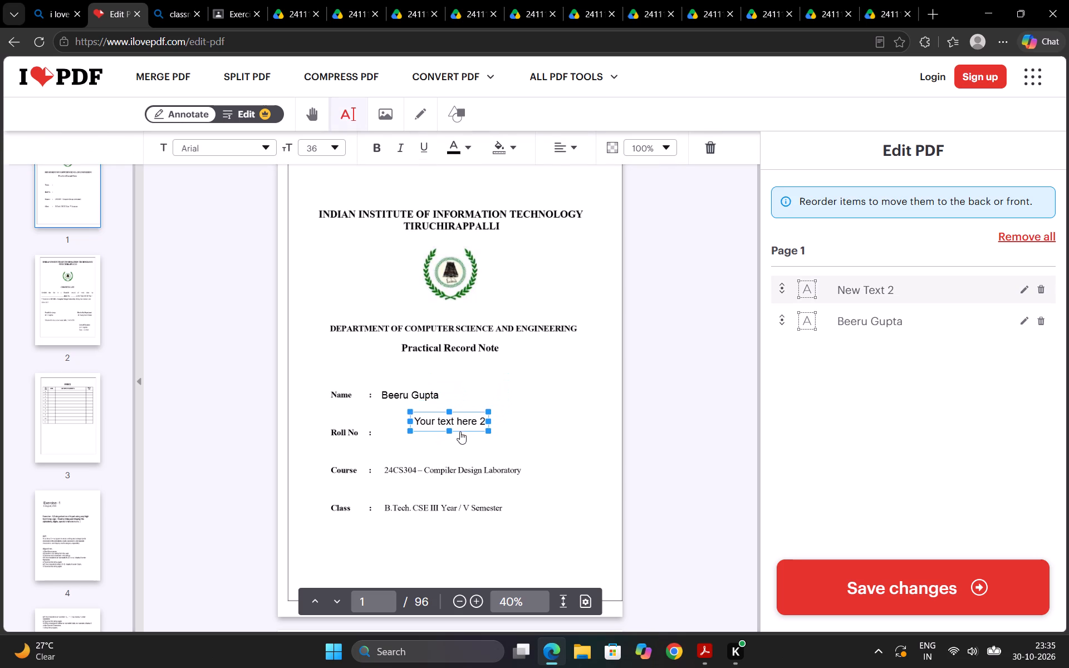
drag(460, 431, 433, 441)
Replace the placeholder text beside the Roll No label with the student's roll number.
click(445, 430)
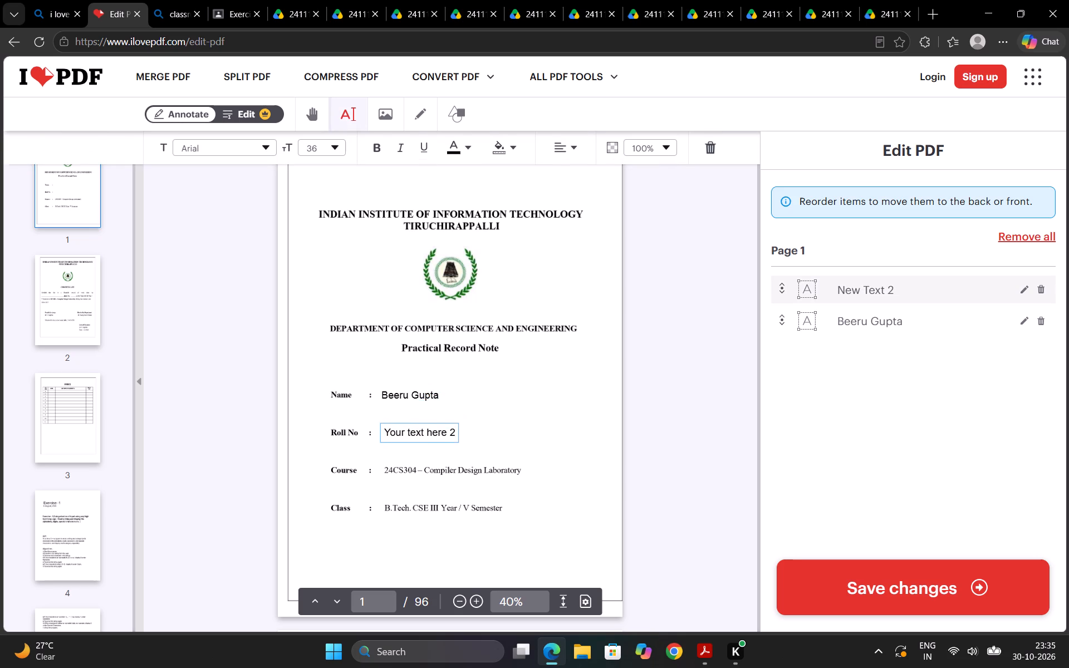
key(BackSpace)
key(BackSpace)
key(BackSpace)
key(BackSpace)
key(BackSpace)
key(BackSpace)
key(BackSpace)
key(BackSpace)
key(BackSpace)
key(BackSpace)
key(BackSpace)
key(BackSpace)
key(BackSpace)
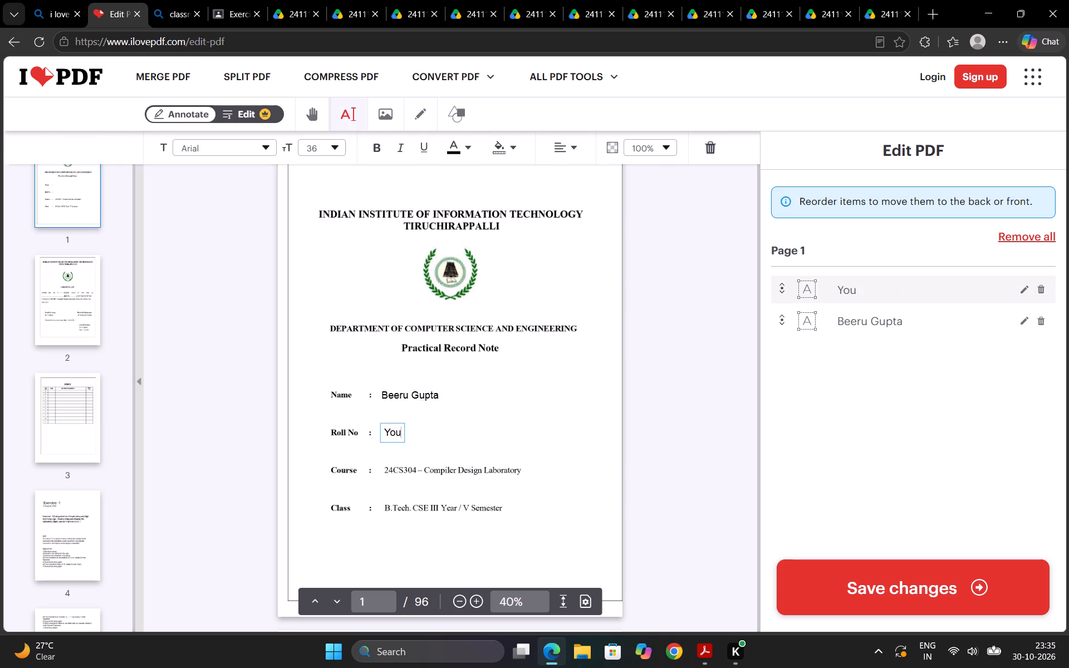
key(BackSpace)
key(BackSpace)
key(BackSpace)
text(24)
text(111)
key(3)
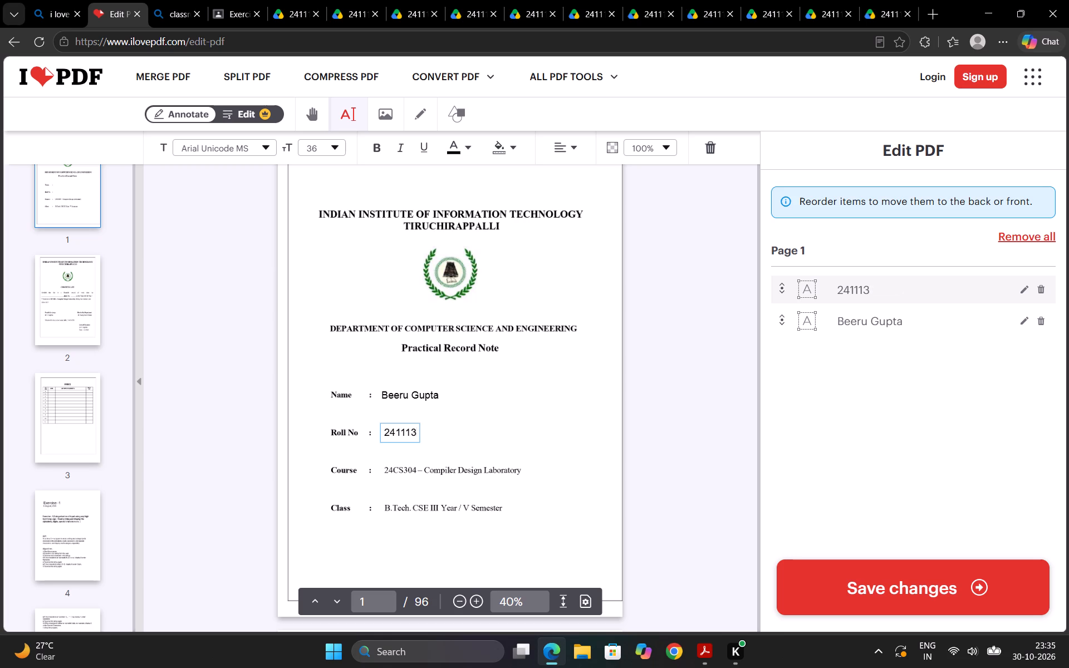
click(478, 430)
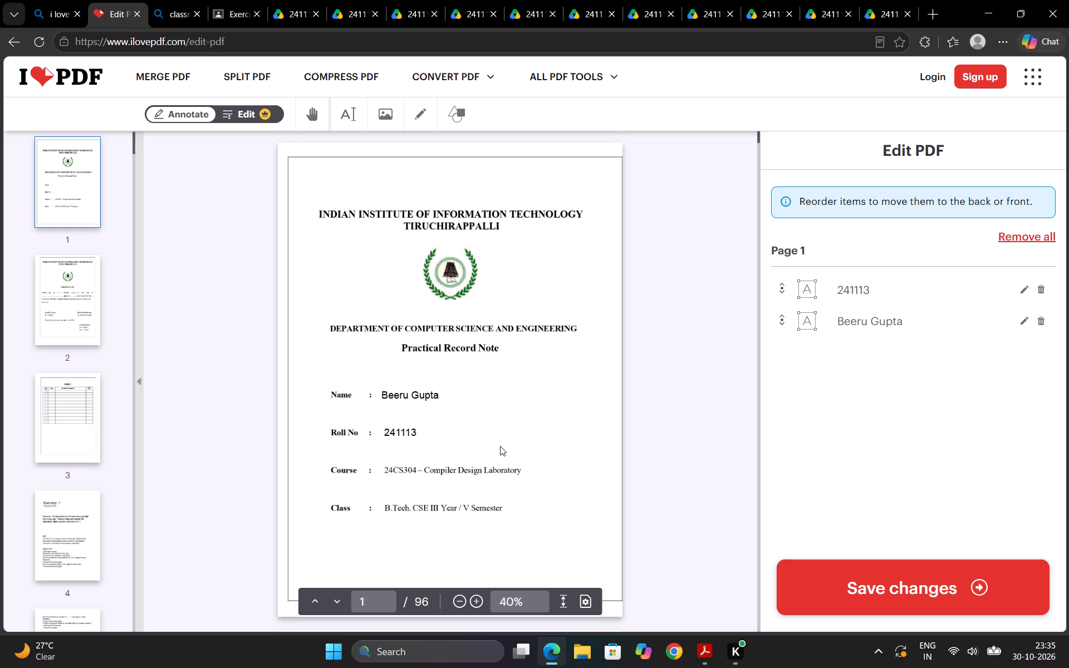
Add a text box to the certificate on page 2 and place it on the blank line for the student's name.
click(70, 305)
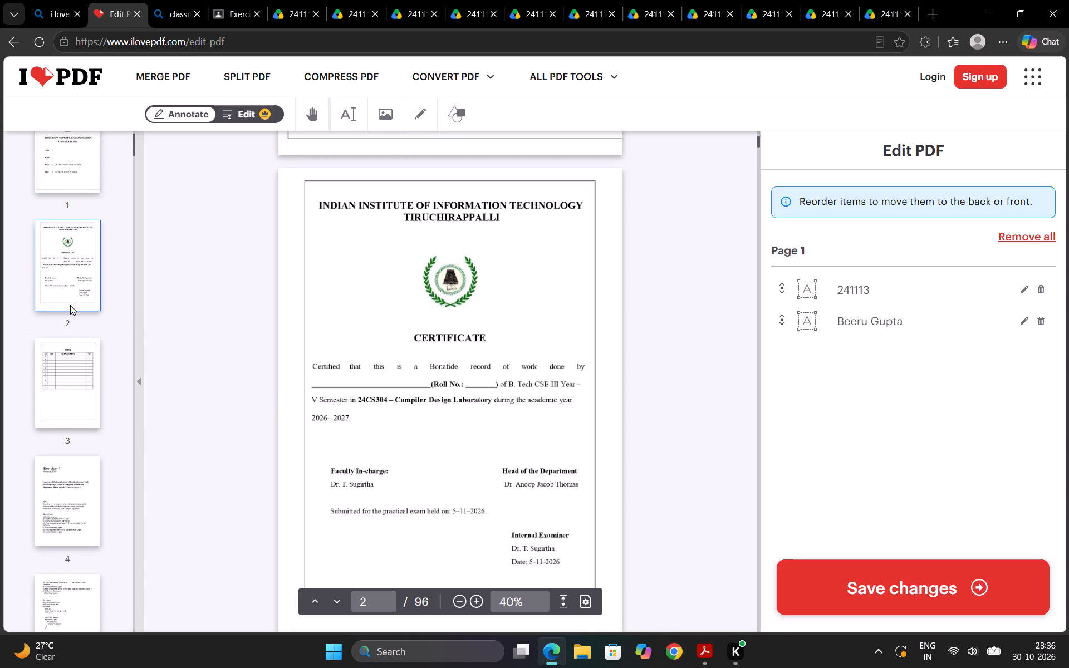
click(389, 379)
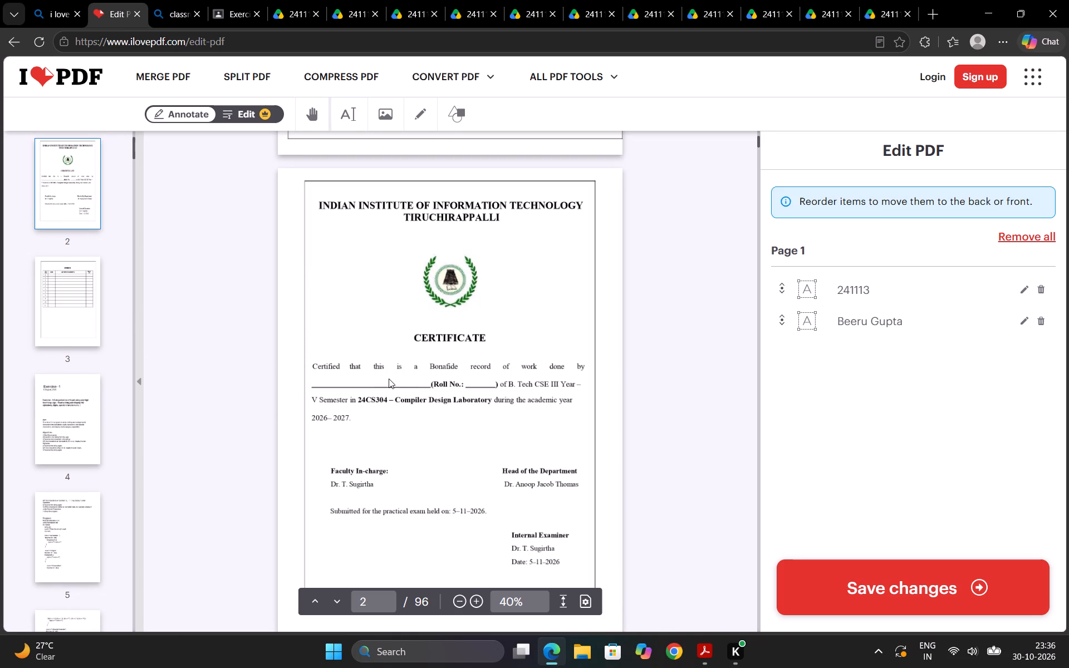
click(357, 113)
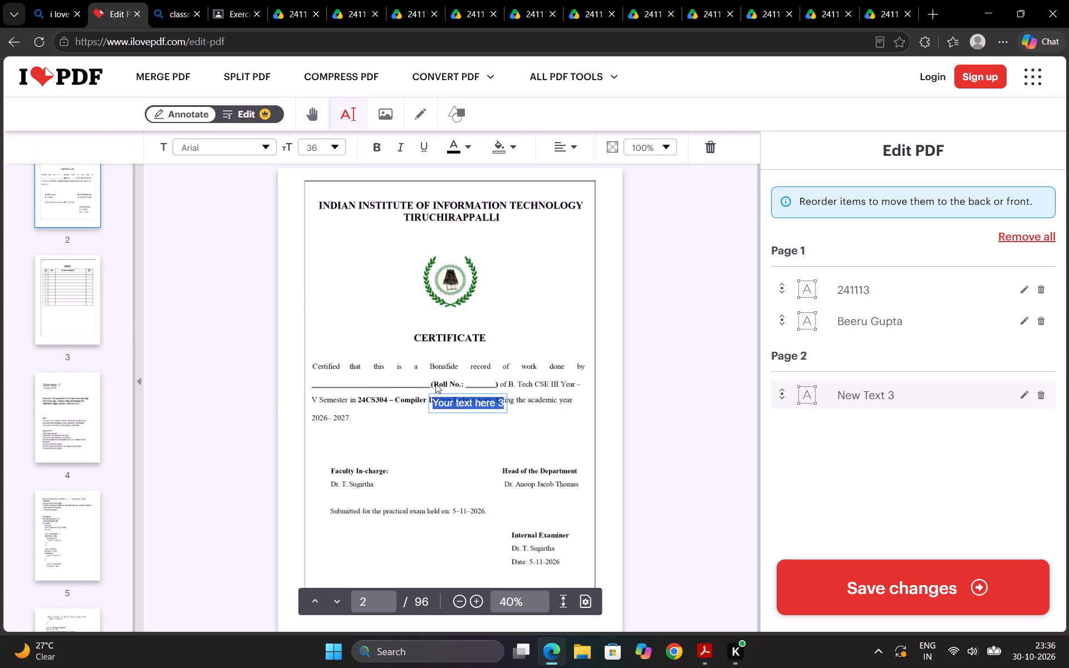
drag(474, 405, 430, 395)
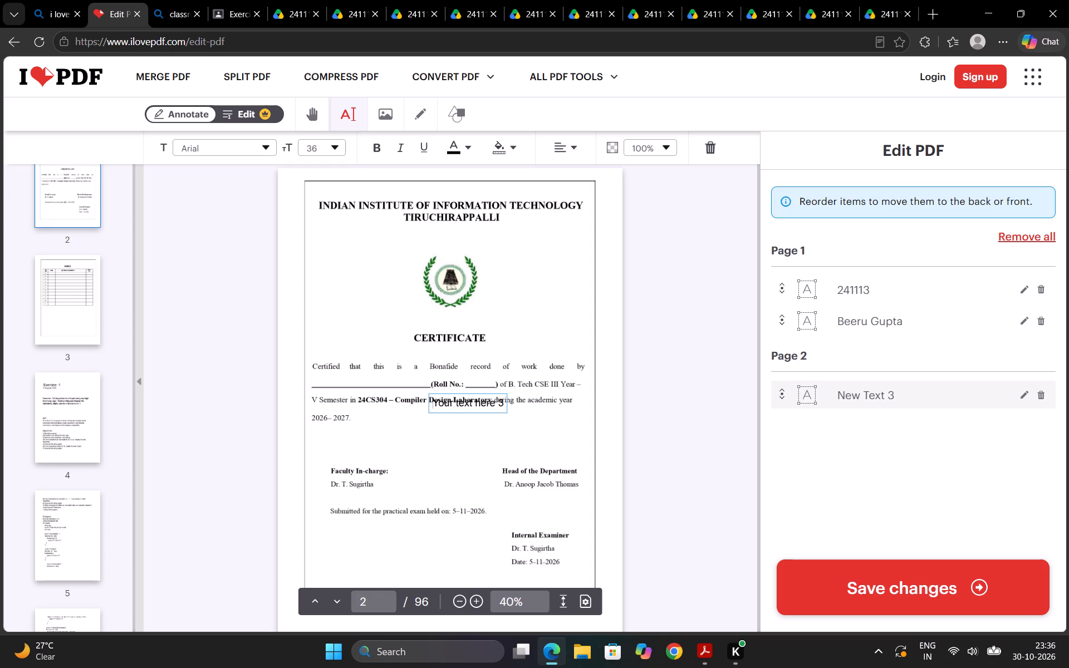
click(456, 407)
drag(458, 406, 442, 406)
drag(442, 406, 443, 406)
drag(490, 410, 478, 410)
drag(479, 407, 383, 385)
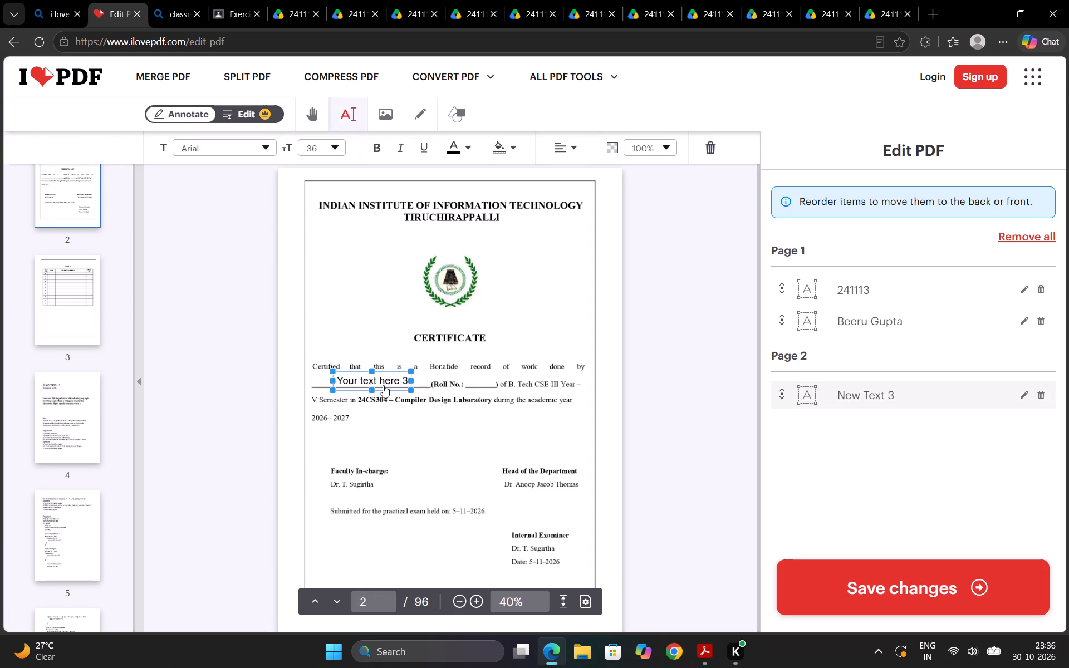
drag(383, 385, 382, 386)
Replace the placeholder text on the certificate's name line with the student's name, capitalising only the initial letters.
click(395, 380)
click(404, 381)
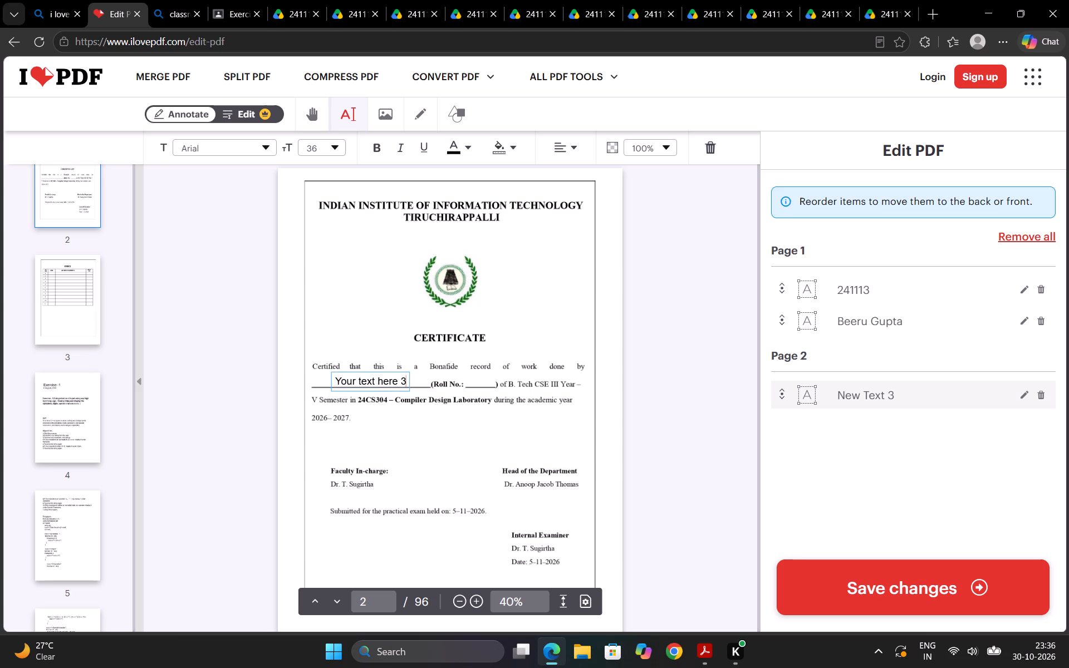
key(BackSpace)
key(BackSpace)
key(BackSpace)
key(BackSpace)
key(BackSpace)
key(BackSpace)
key(BackSpace)
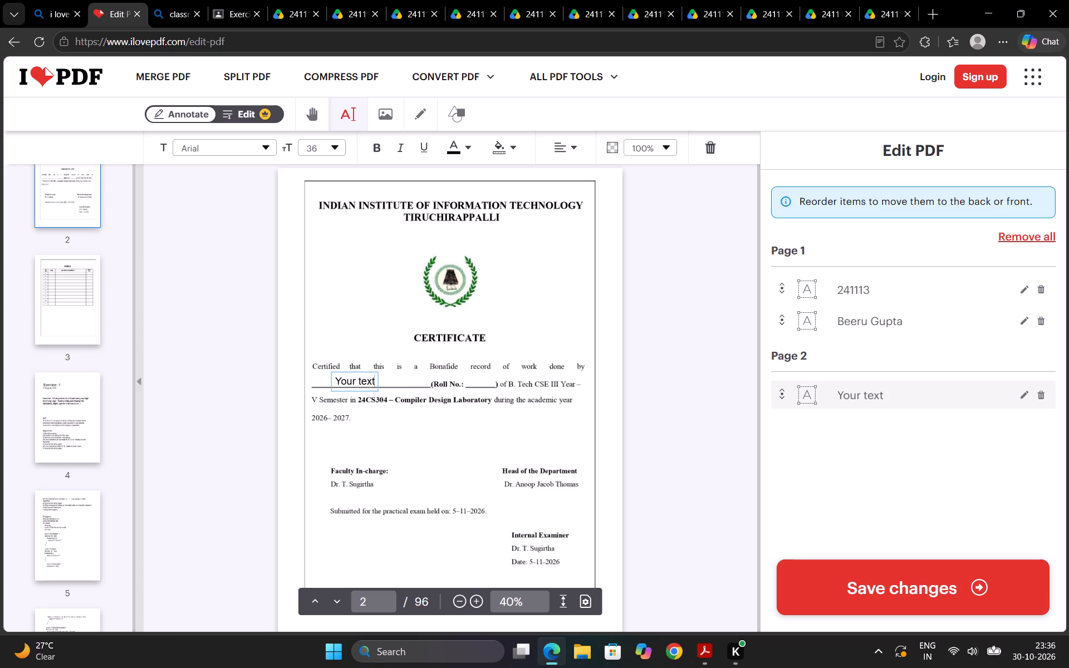
key(BackSpace)
key(BackSpace)
key(BackSpace)
key(BackSpace)
key(BackSpace)
key(BackSpace)
key(BackSpace)
key(BackSpace)
key(BackSpace)
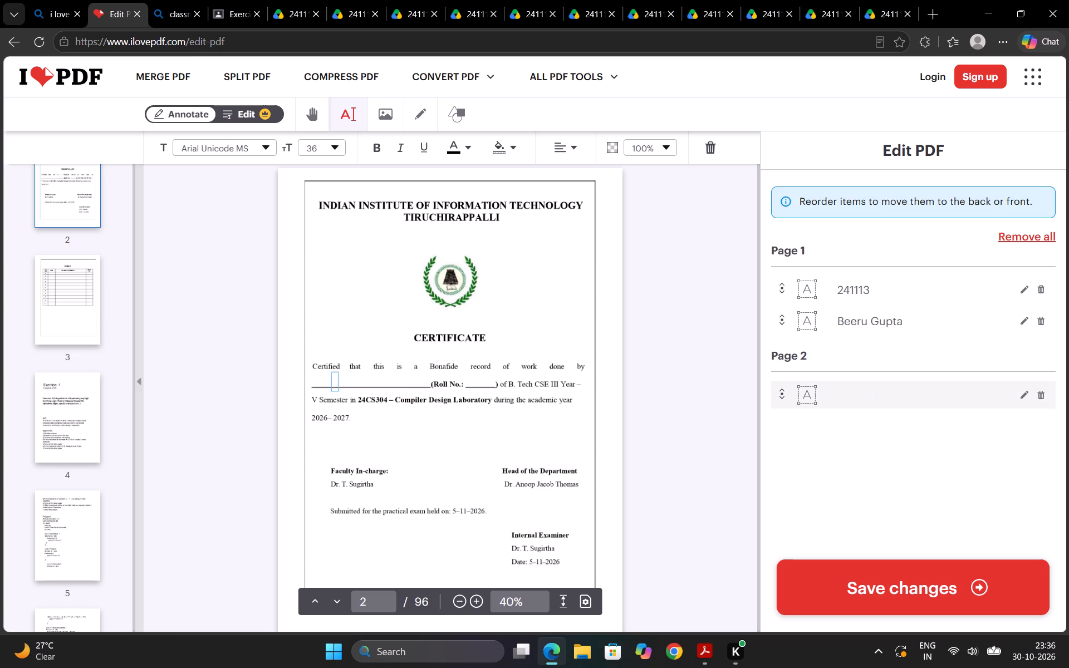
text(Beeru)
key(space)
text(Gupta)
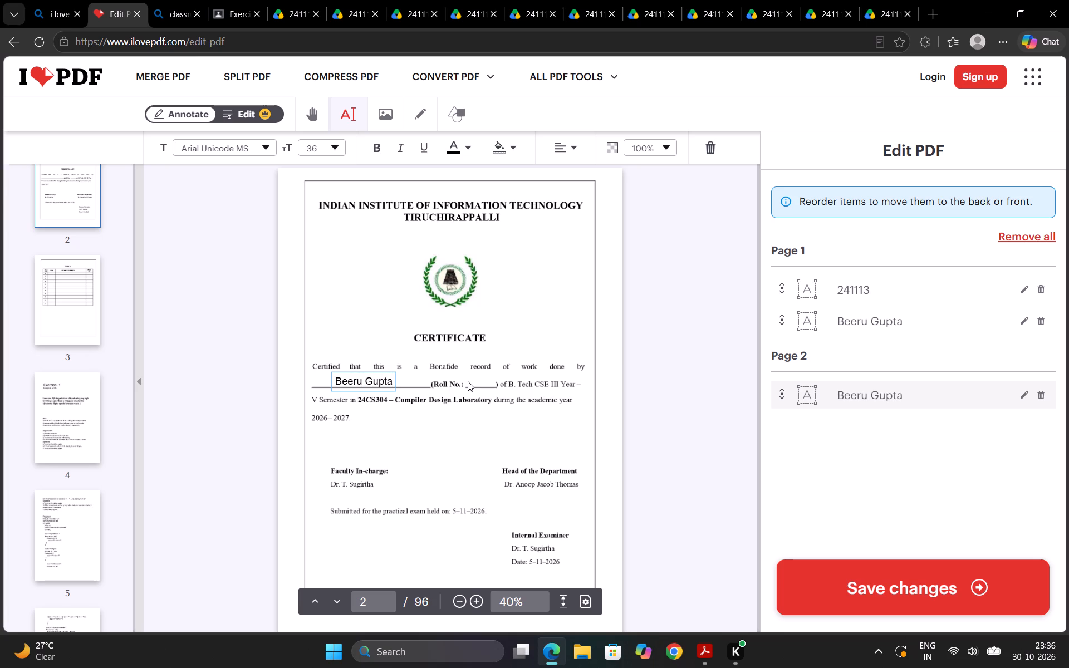
click(468, 381)
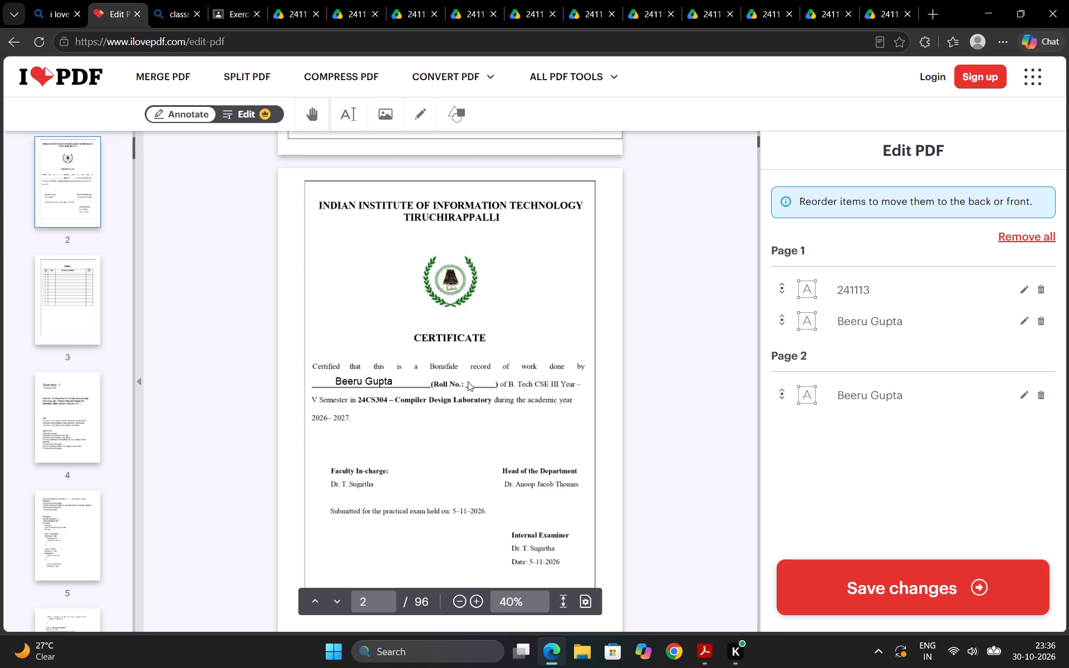
Add a second text box to the certificate page and place it over the Roll No. blank.
click(472, 383)
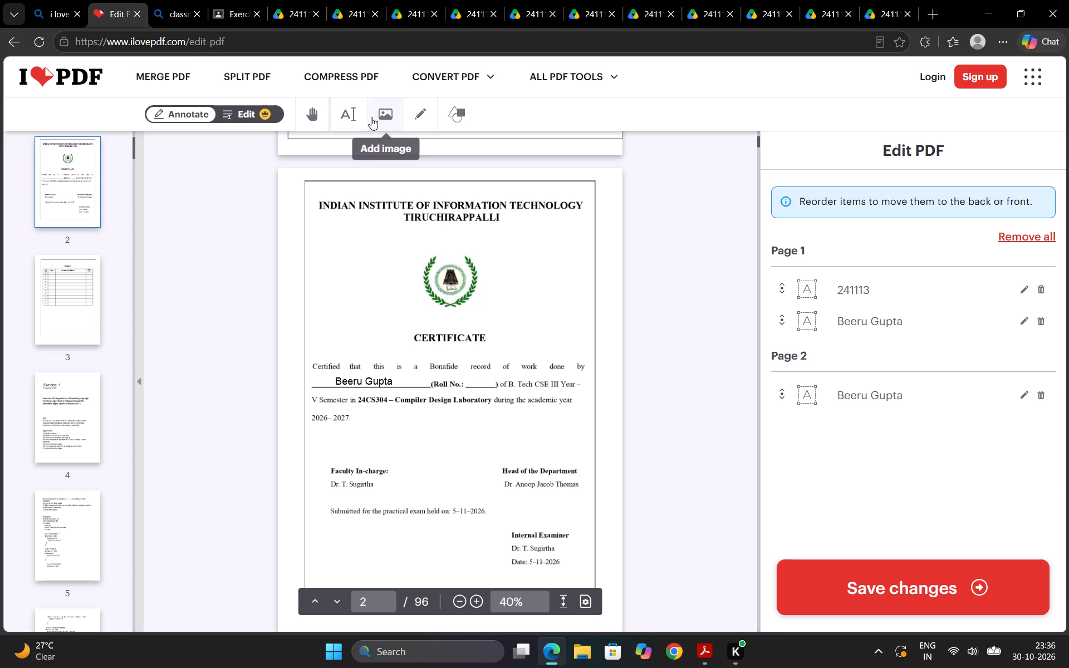
click(347, 117)
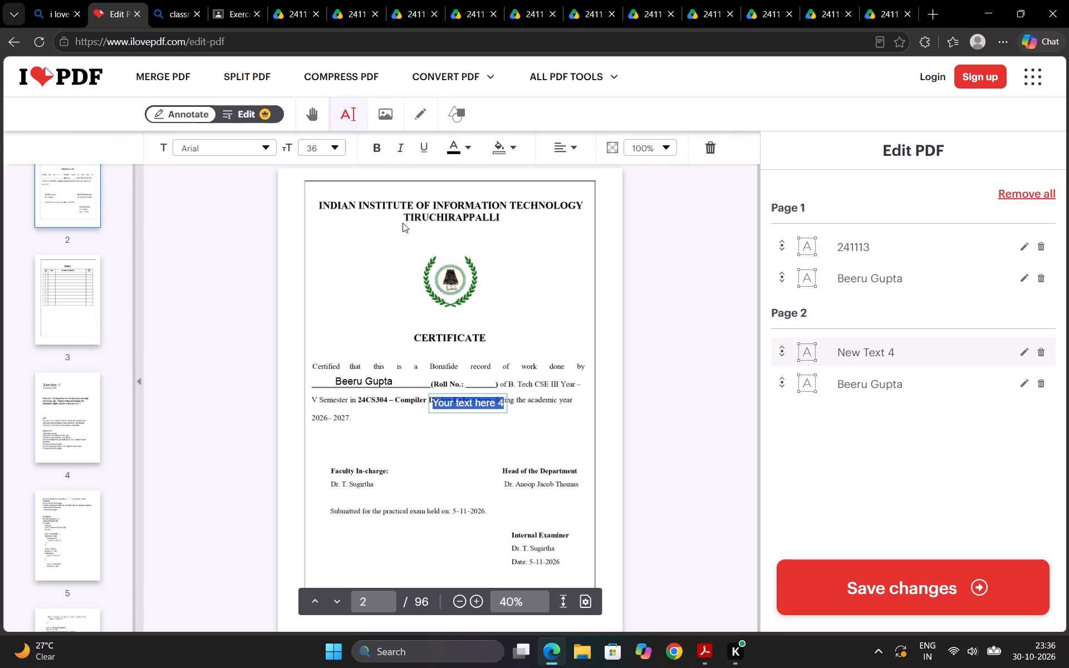
click(460, 410)
drag(460, 410, 462, 397)
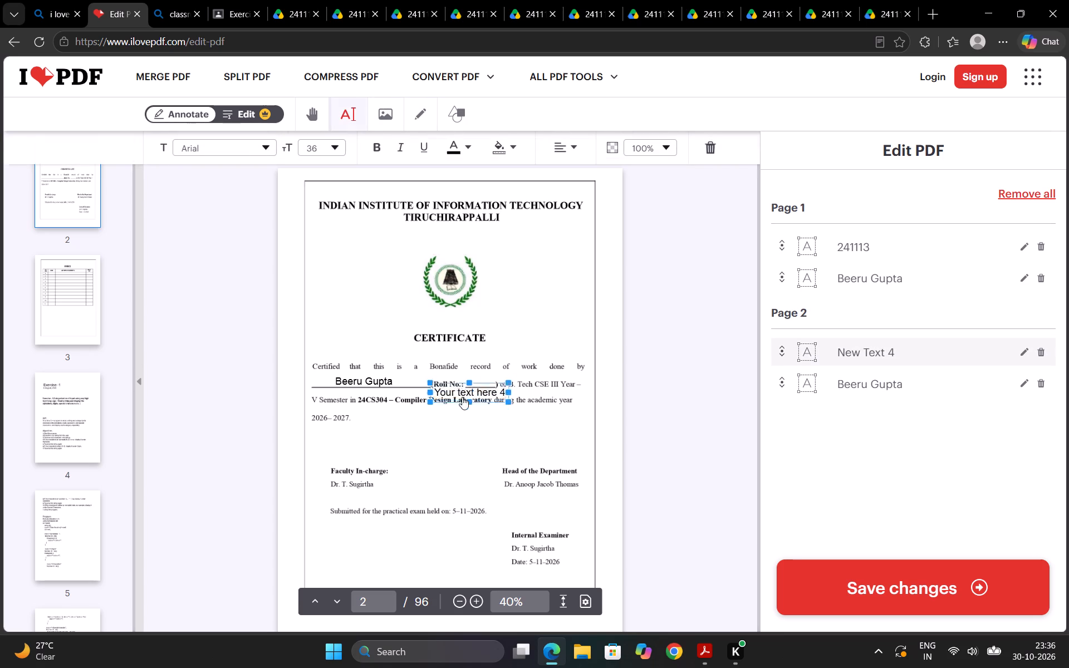
drag(462, 397, 486, 388)
Replace the placeholder text at the certificate's Roll No. blank with three leading spaces and the student's roll number.
click(465, 376)
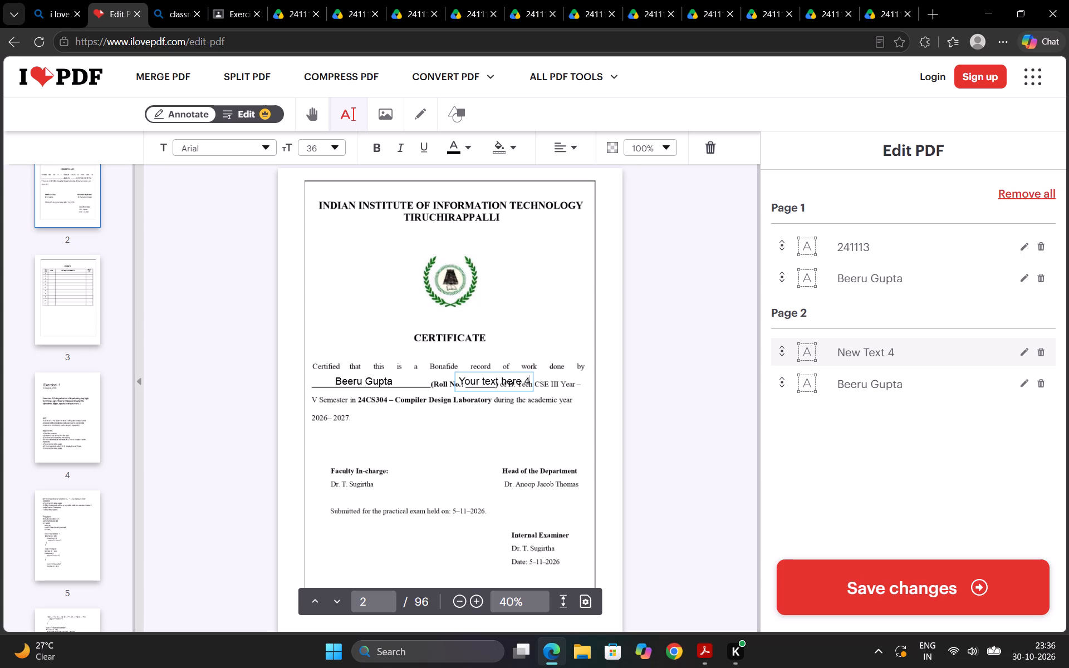
key(BackSpace)
key(BackSpace)
key(BackSpace)
key(BackSpace)
key(BackSpace)
key(BackSpace)
key(BackSpace)
key(BackSpace)
key(BackSpace)
key(BackSpace)
key(BackSpace)
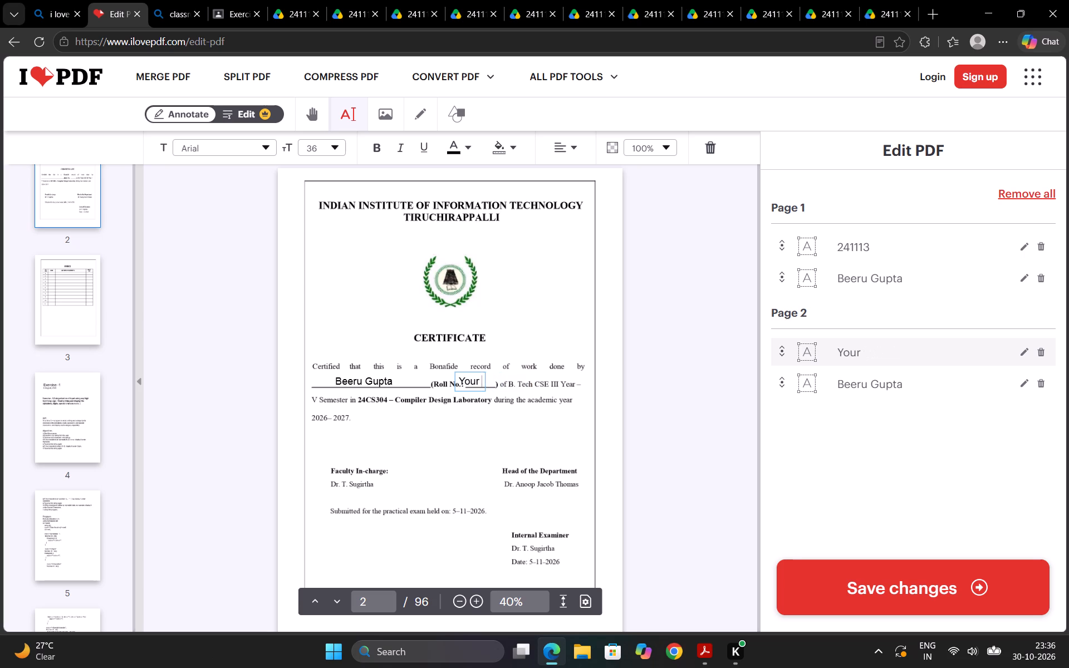
key(BackSpace)
key(BackSpace)
key(BackSpace)
key(BackSpace)
key(BackSpace)
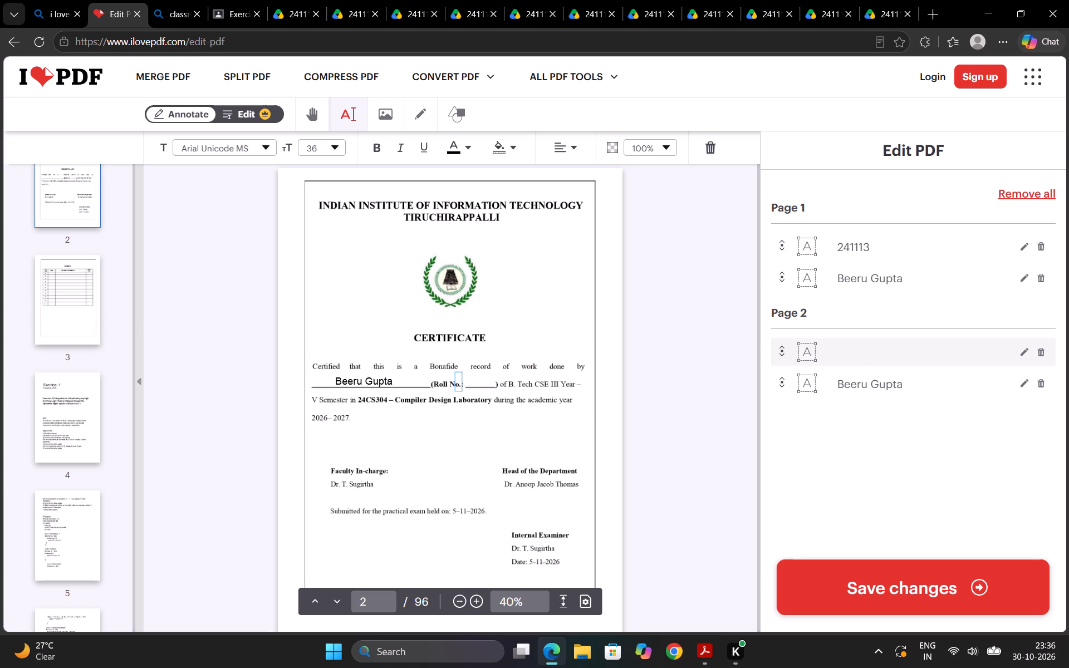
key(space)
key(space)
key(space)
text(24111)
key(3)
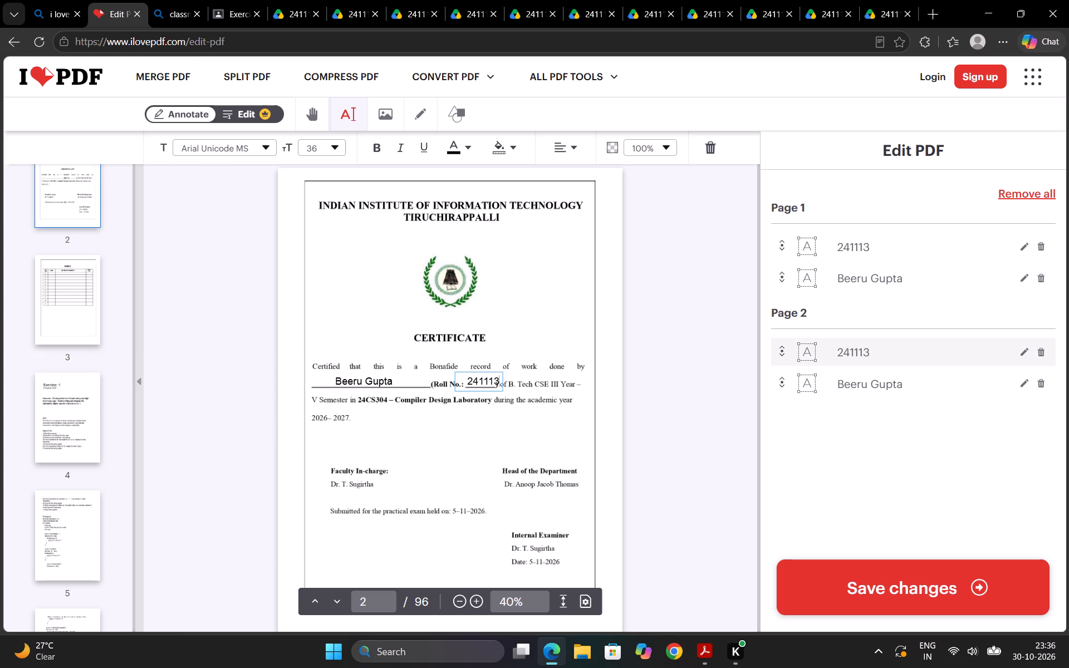
click(529, 370)
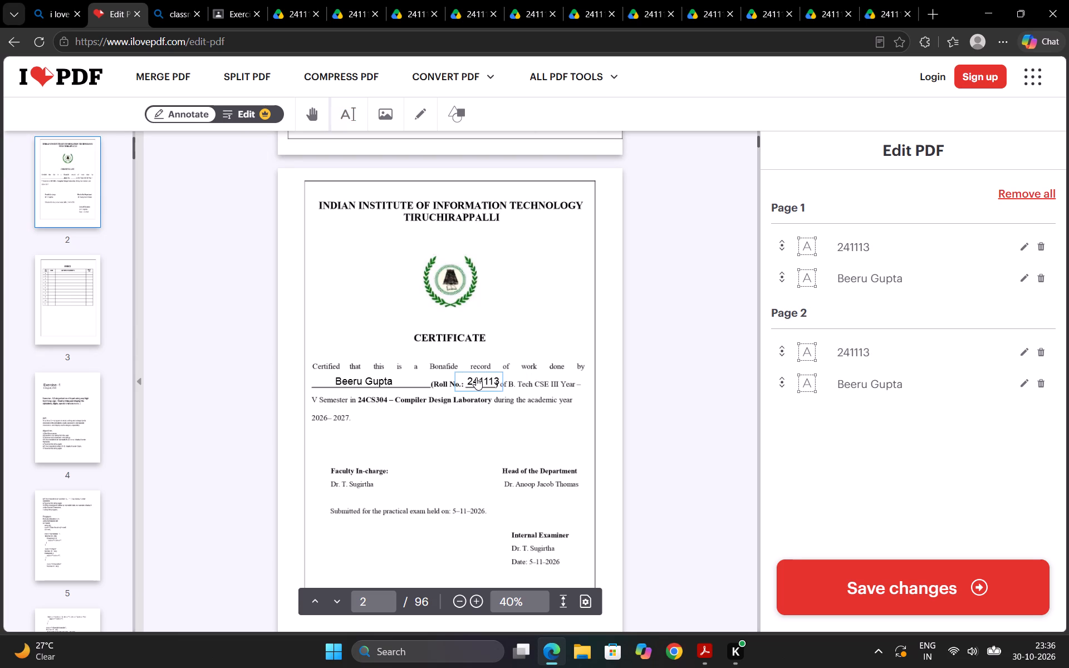
Move the roll number on the certificate slightly closer to the Roll No. label.
click(473, 377)
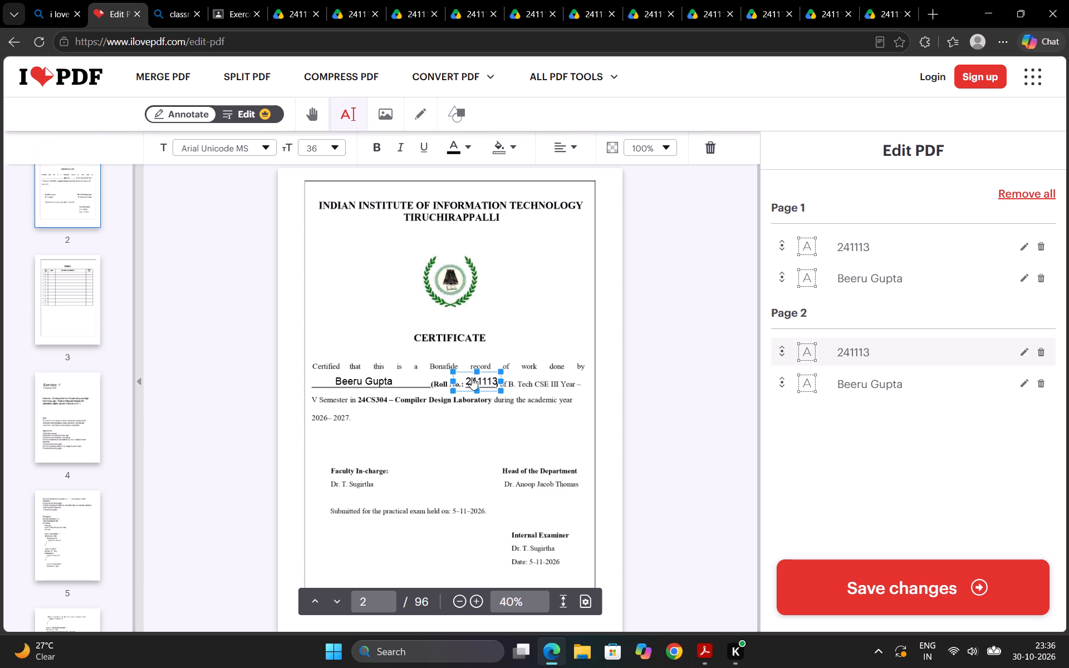
click(488, 419)
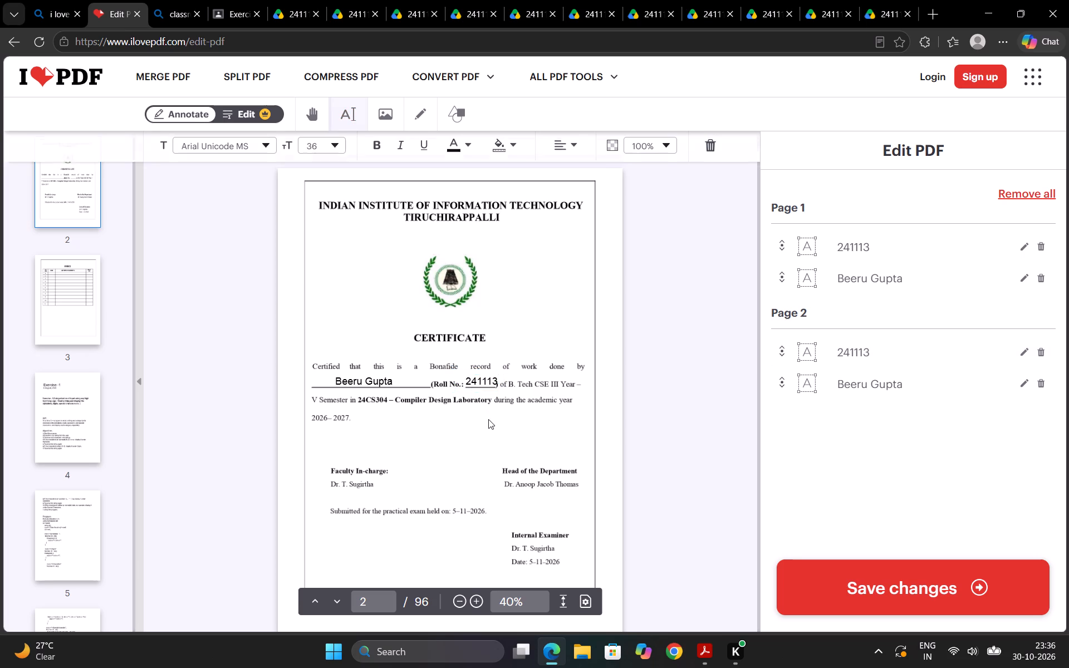
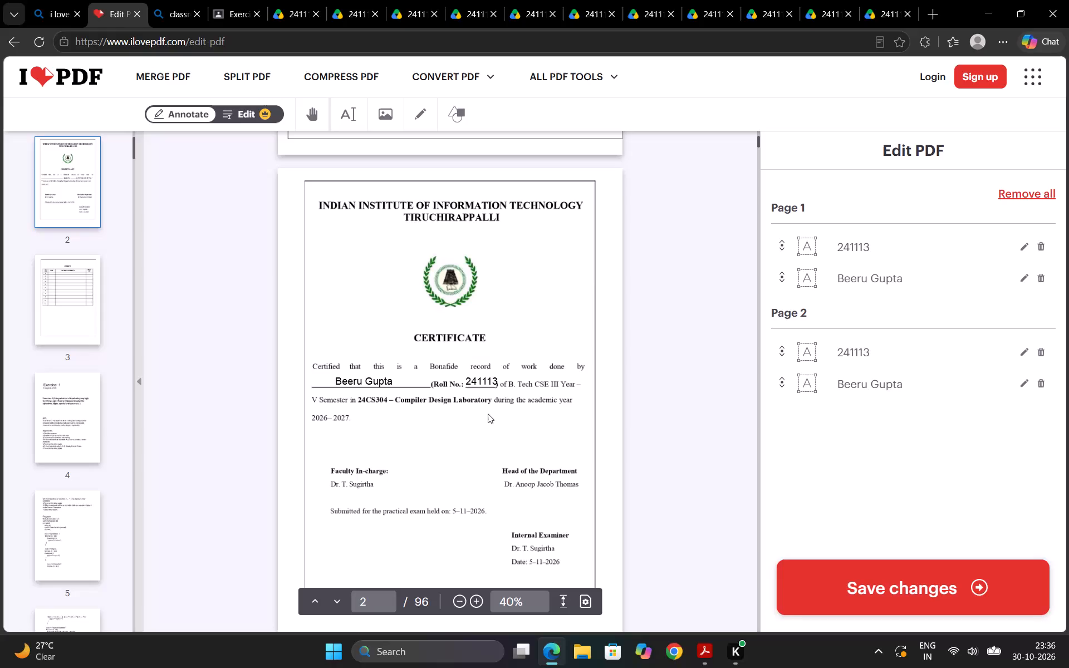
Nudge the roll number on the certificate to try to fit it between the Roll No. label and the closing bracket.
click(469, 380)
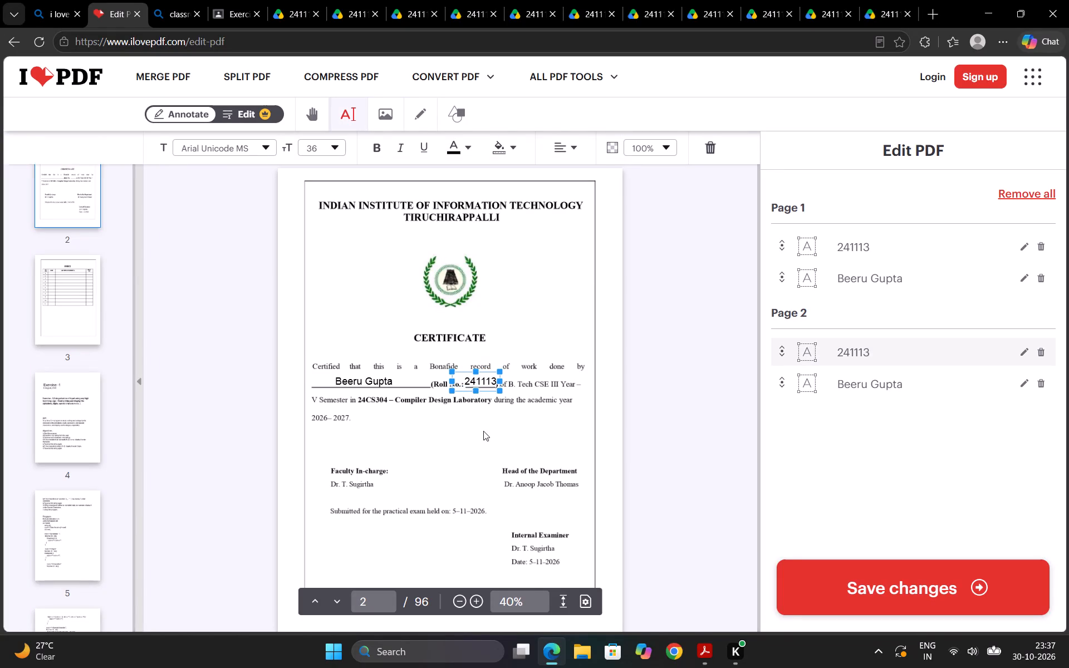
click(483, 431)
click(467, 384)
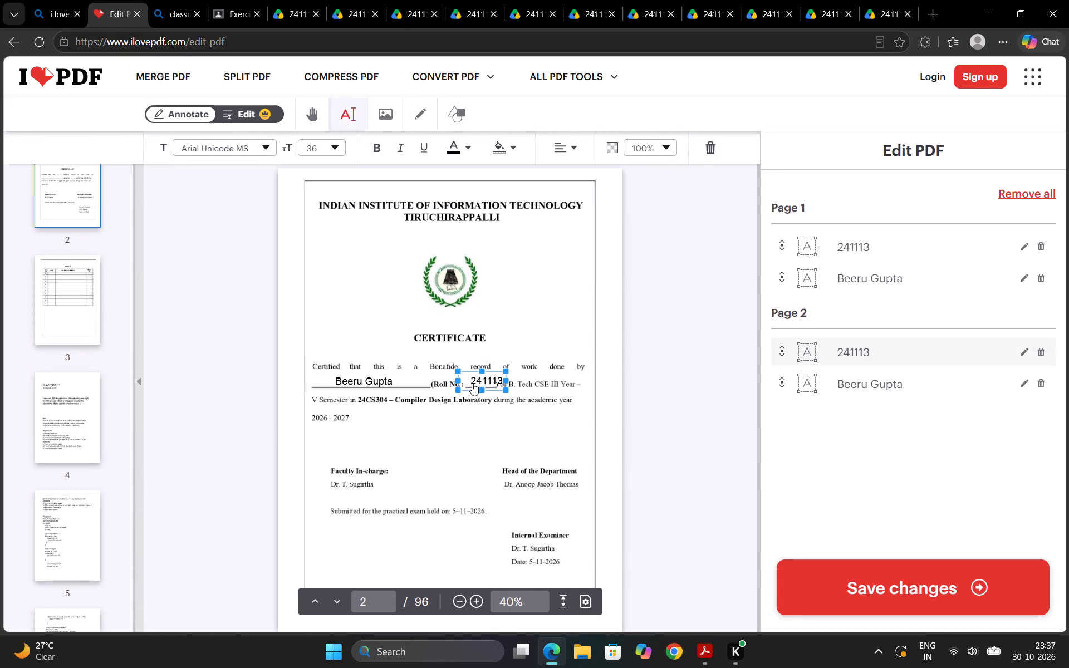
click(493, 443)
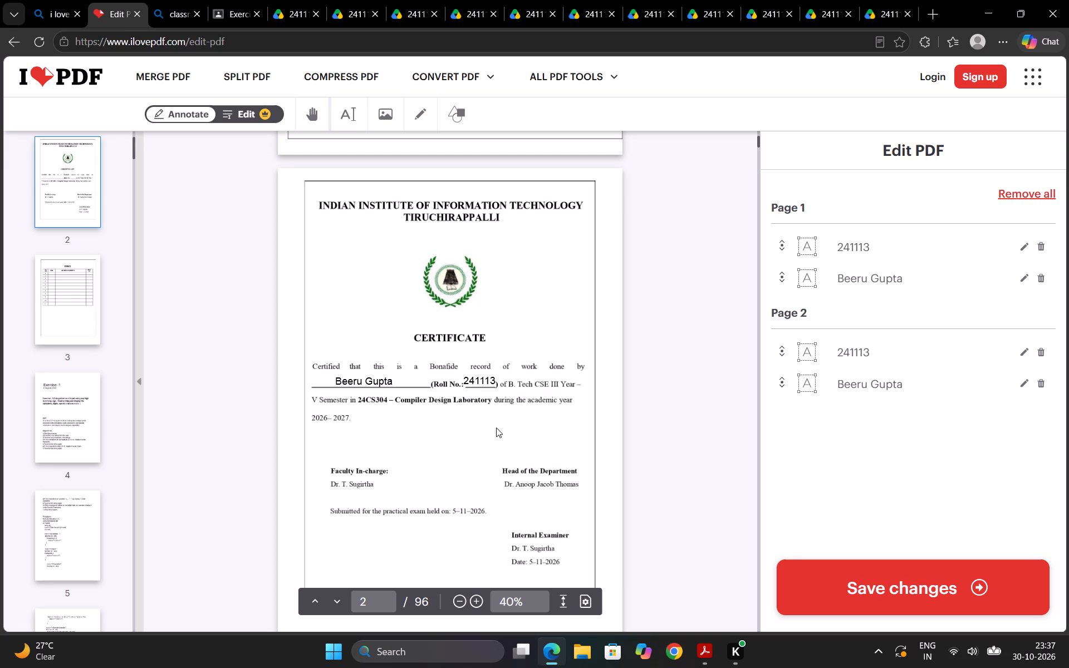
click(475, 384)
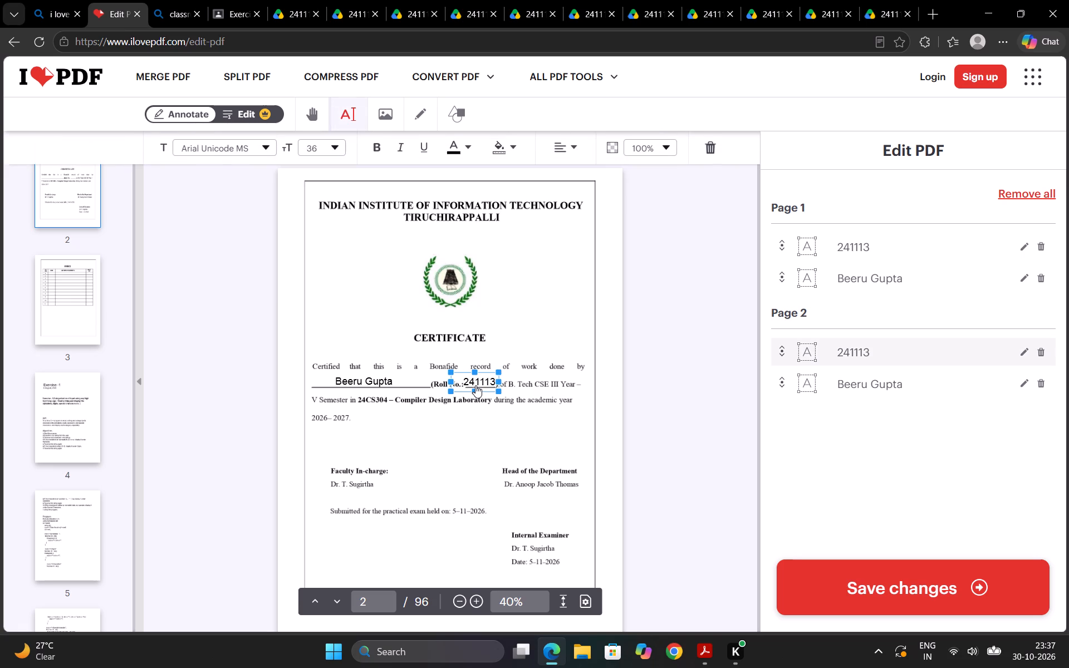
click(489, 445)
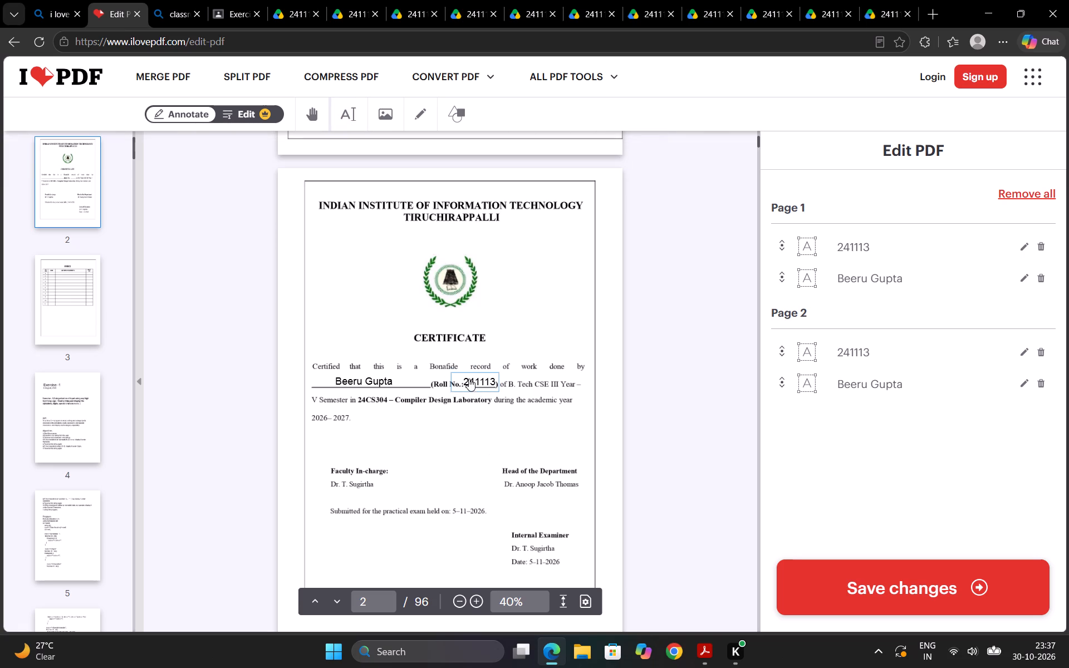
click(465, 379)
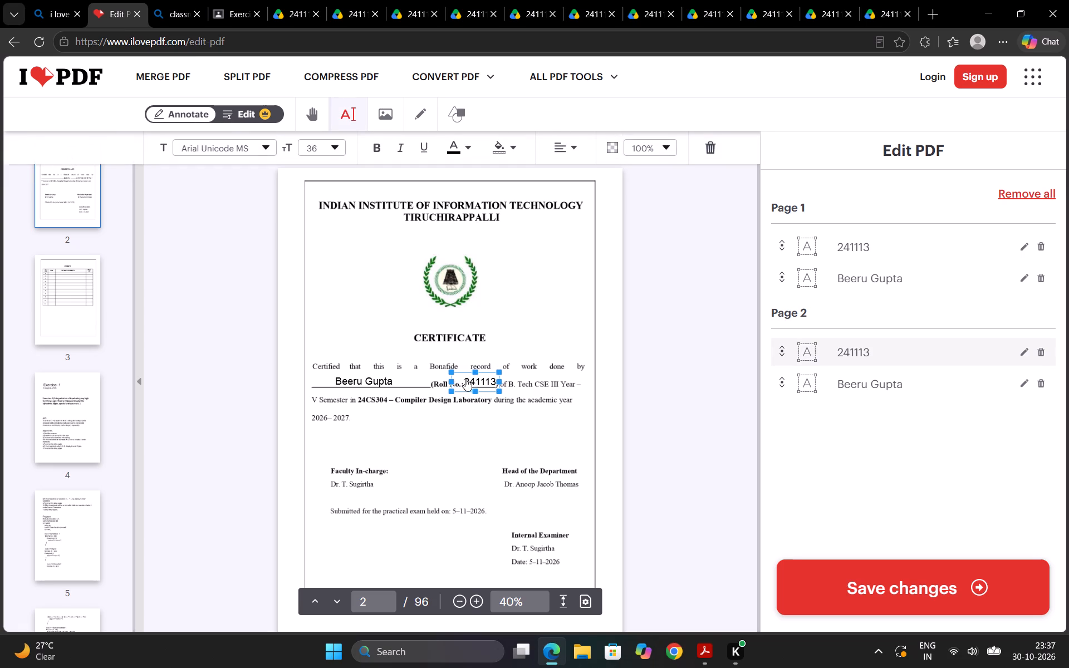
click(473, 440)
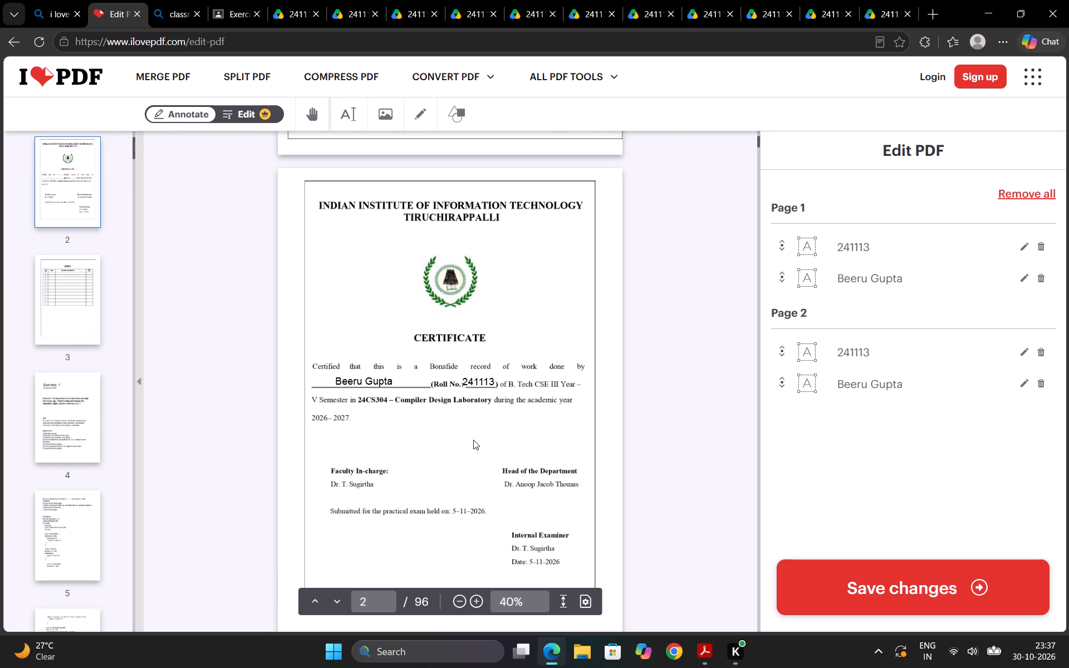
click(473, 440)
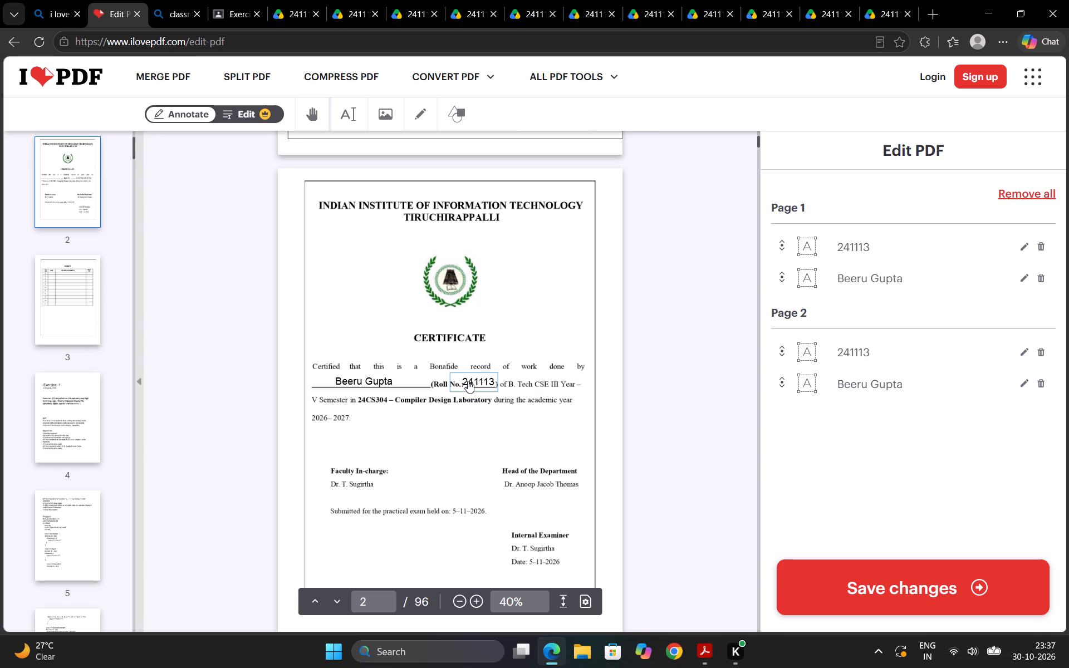
Reduce the certificate's roll number to font size 24 and reposition it on the Roll No. blank.
click(471, 390)
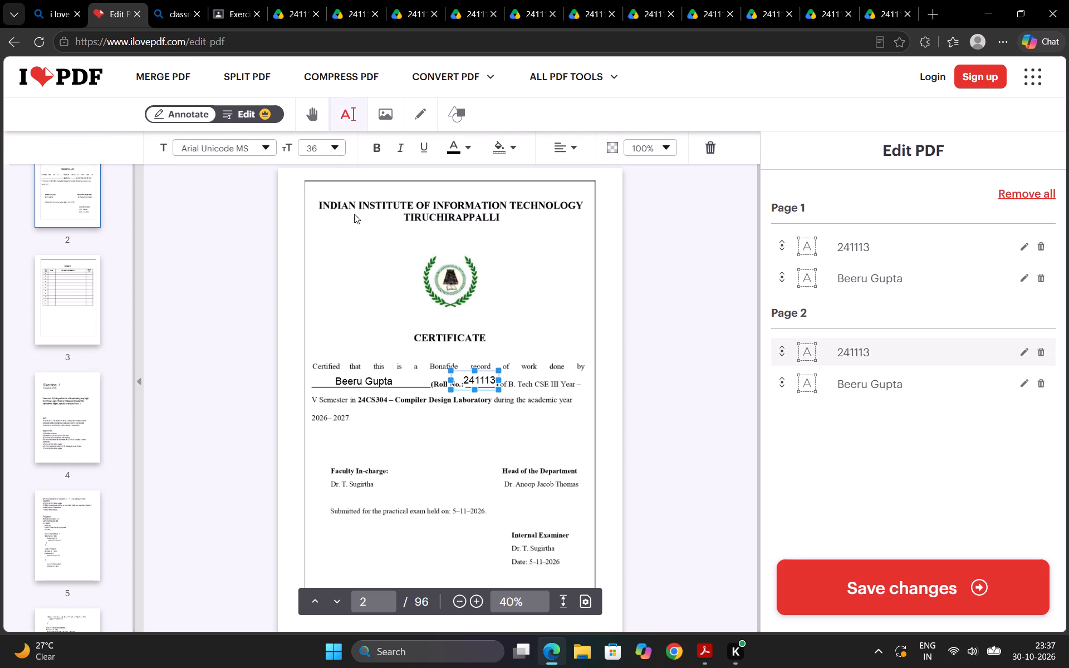
click(331, 153)
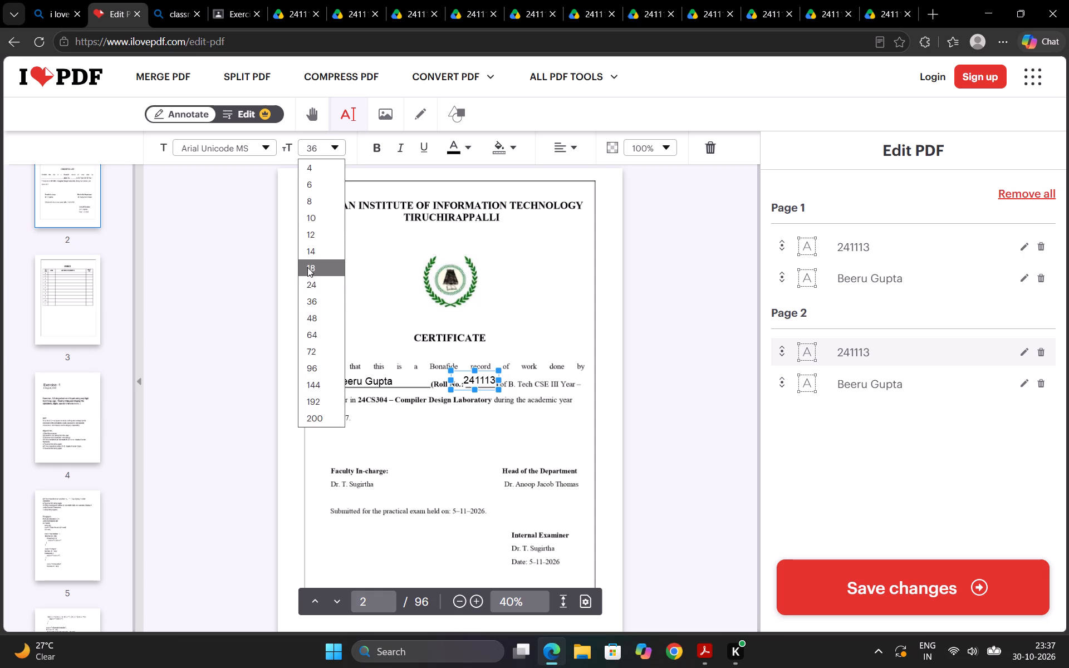
click(313, 282)
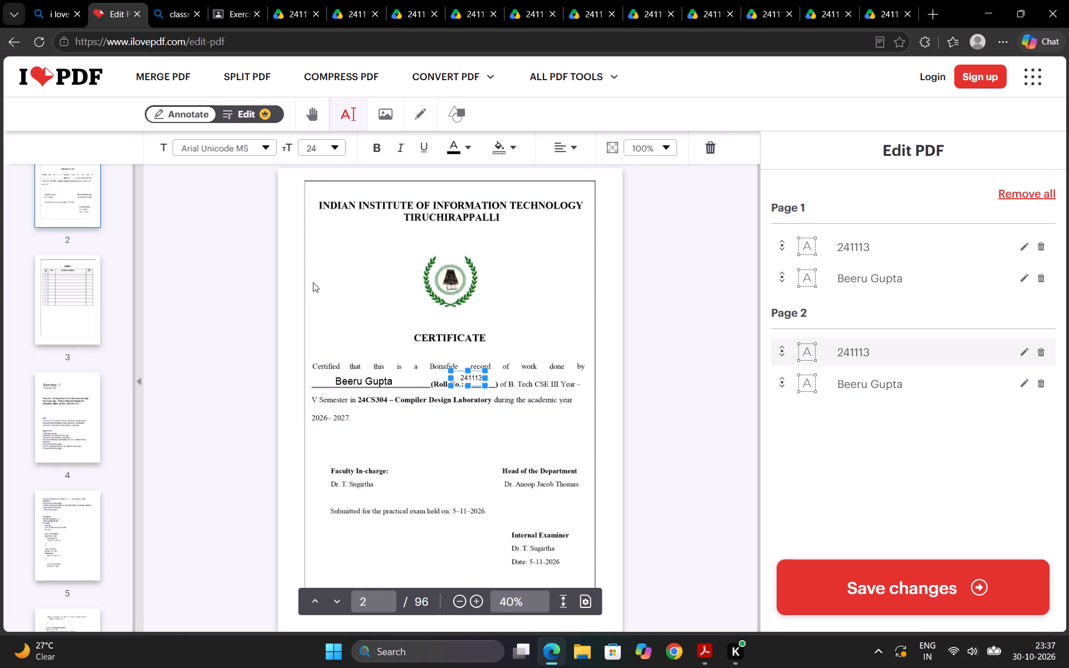
click(462, 420)
drag(474, 381, 474, 381)
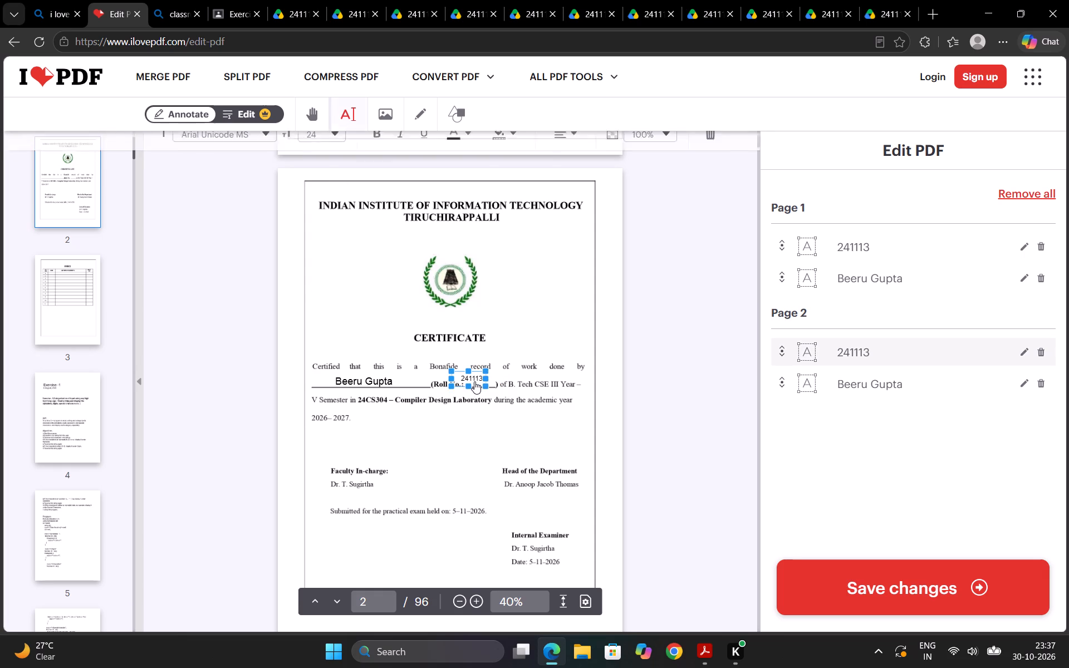
drag(474, 381, 480, 386)
click(478, 422)
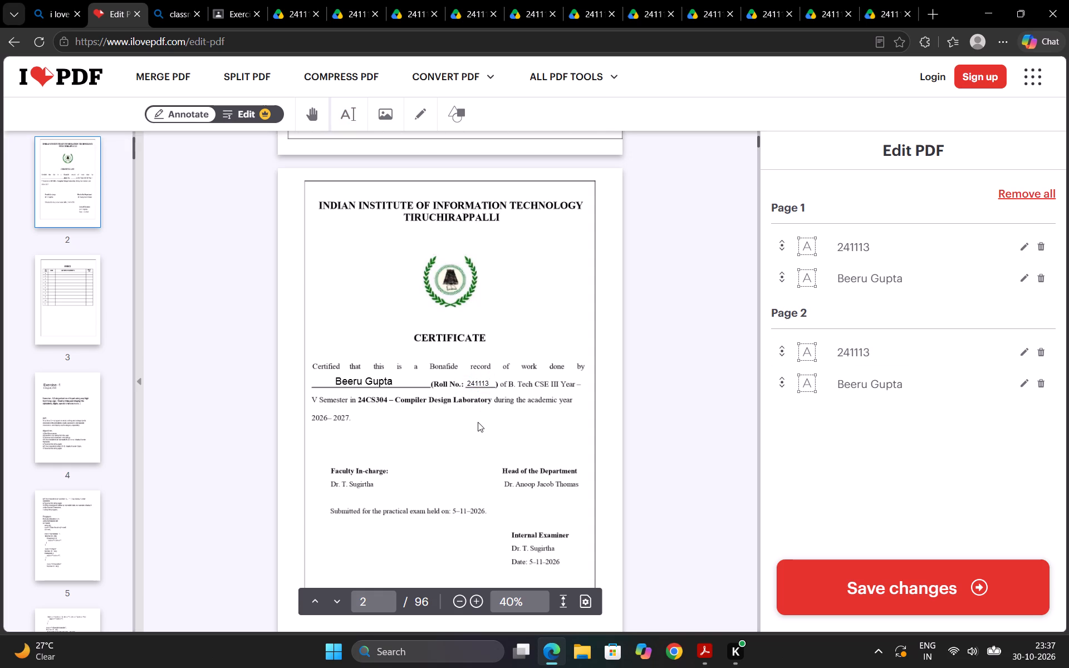
Reduce the student's name on the certificate to font size 24 and seat it on the name line.
click(374, 379)
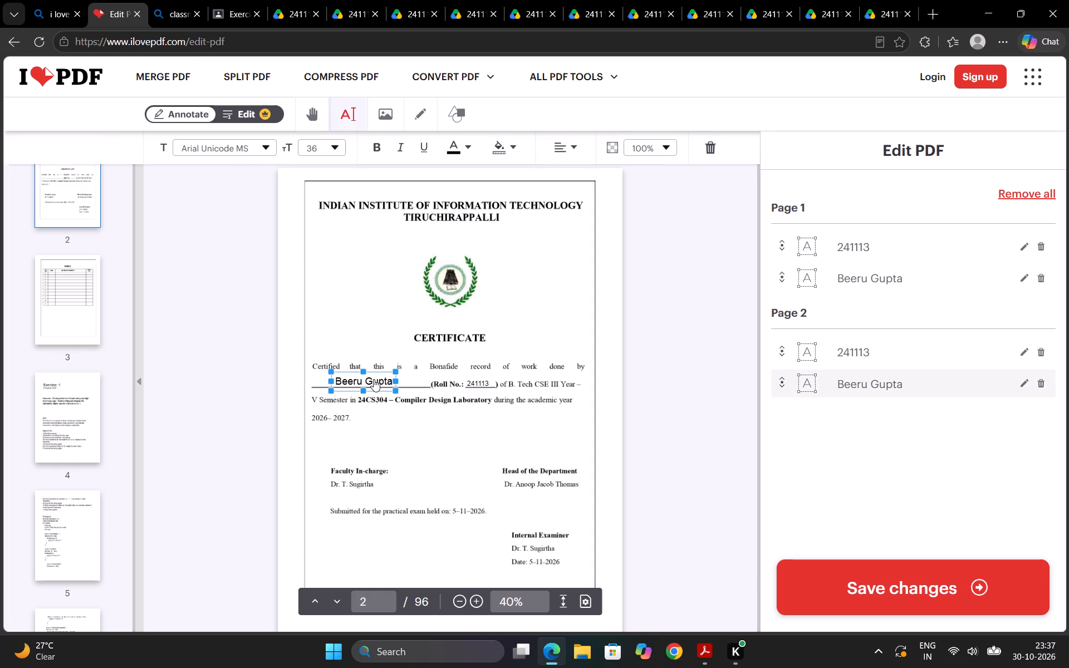
click(335, 146)
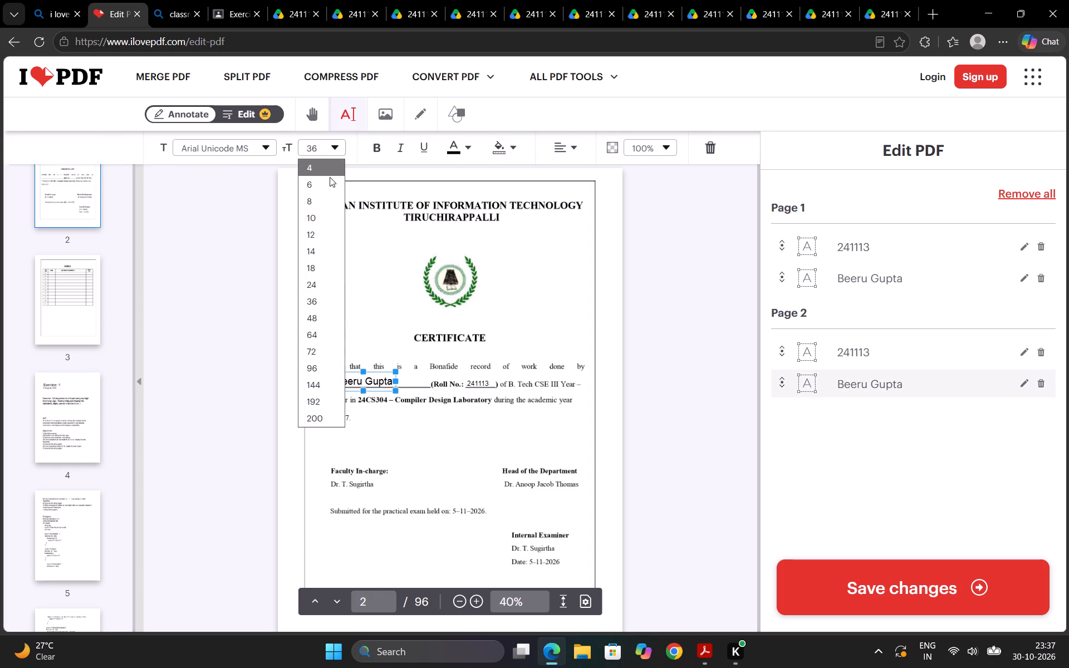
click(315, 277)
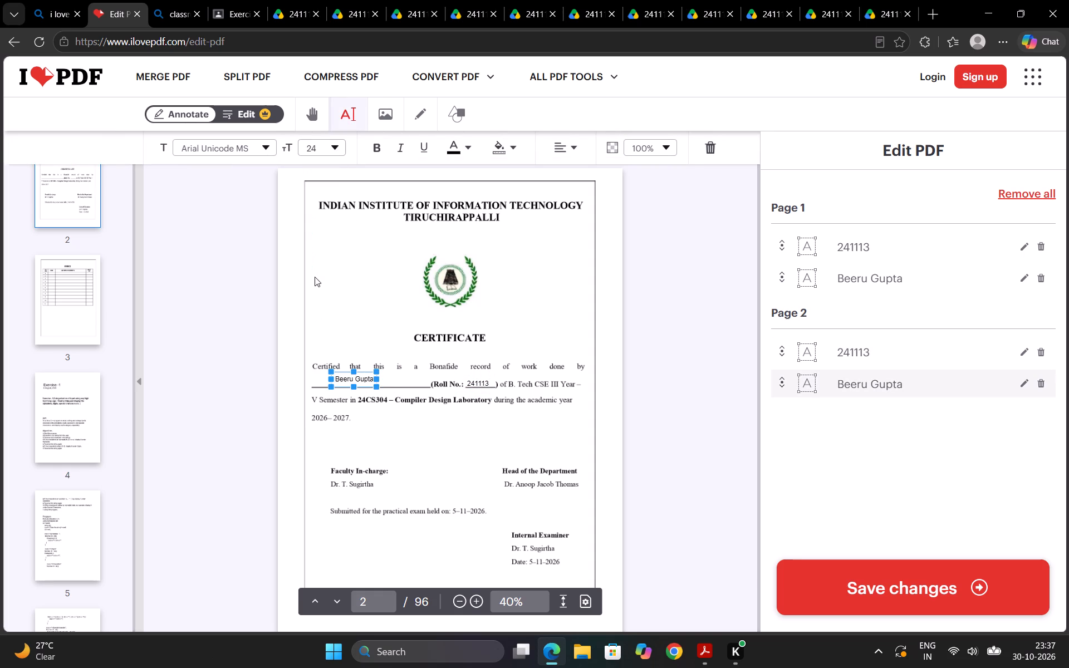
click(404, 432)
drag(362, 382, 362, 382)
drag(362, 382, 368, 384)
click(423, 420)
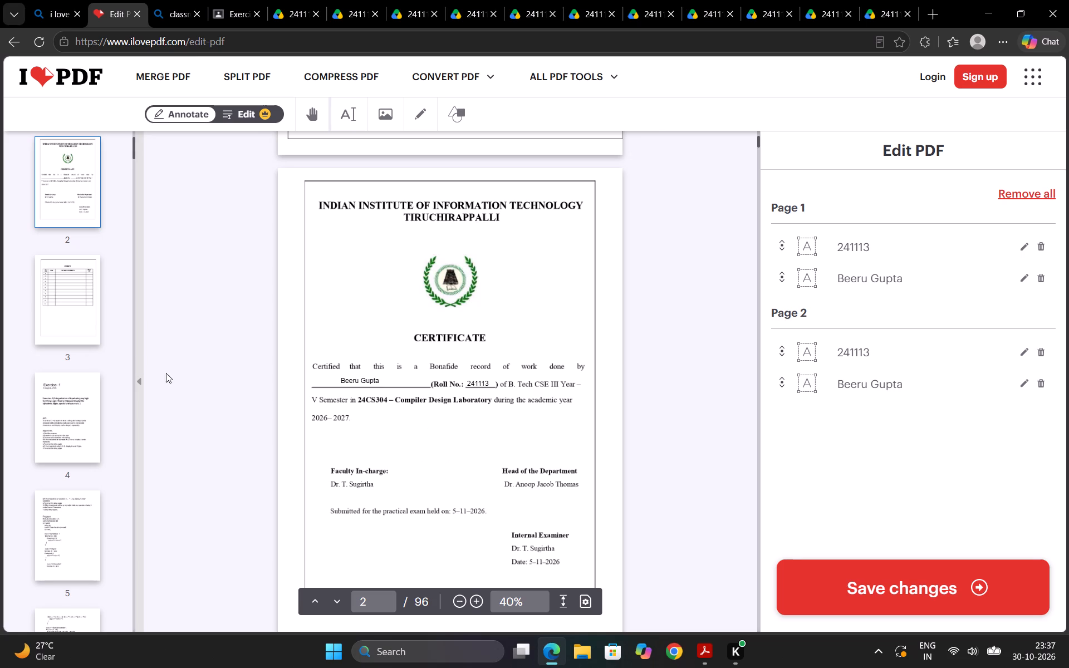
Add a text box to the Index page and place it at the DATE cell of row 1.
click(73, 316)
click(431, 268)
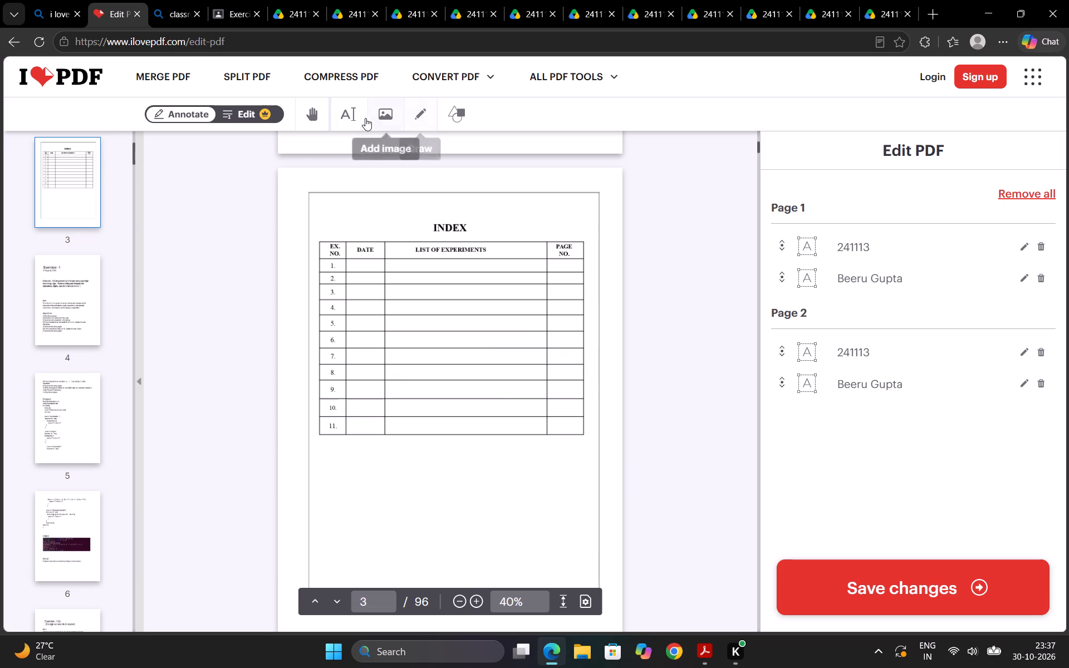
click(349, 117)
click(466, 406)
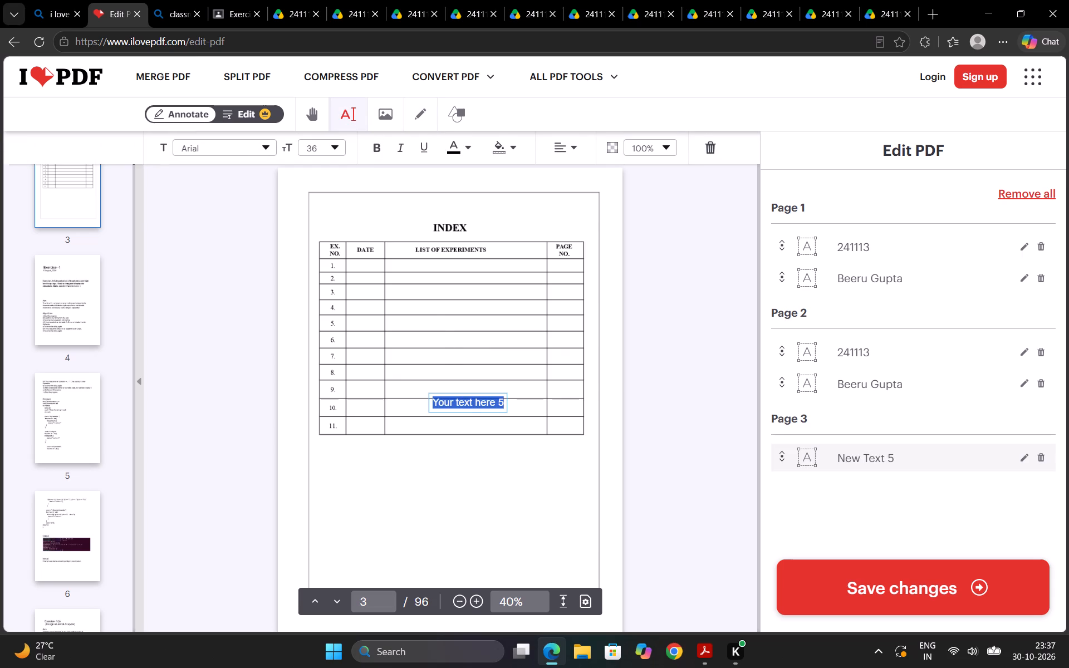
drag(470, 405, 468, 400)
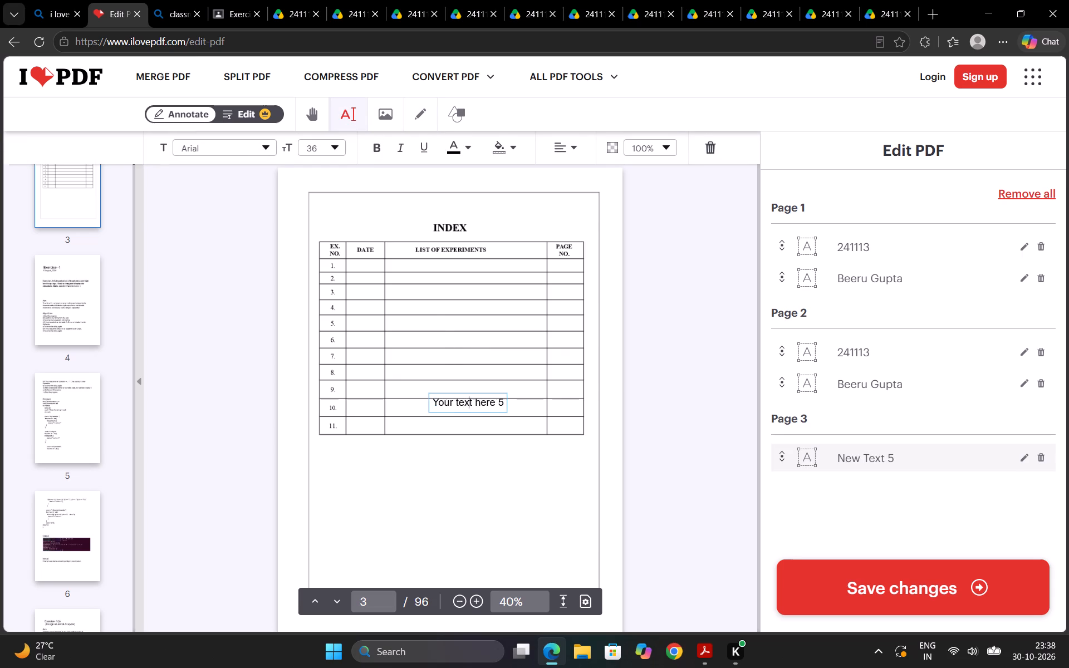
drag(468, 400, 457, 350)
click(493, 406)
double_click(479, 406)
click(463, 406)
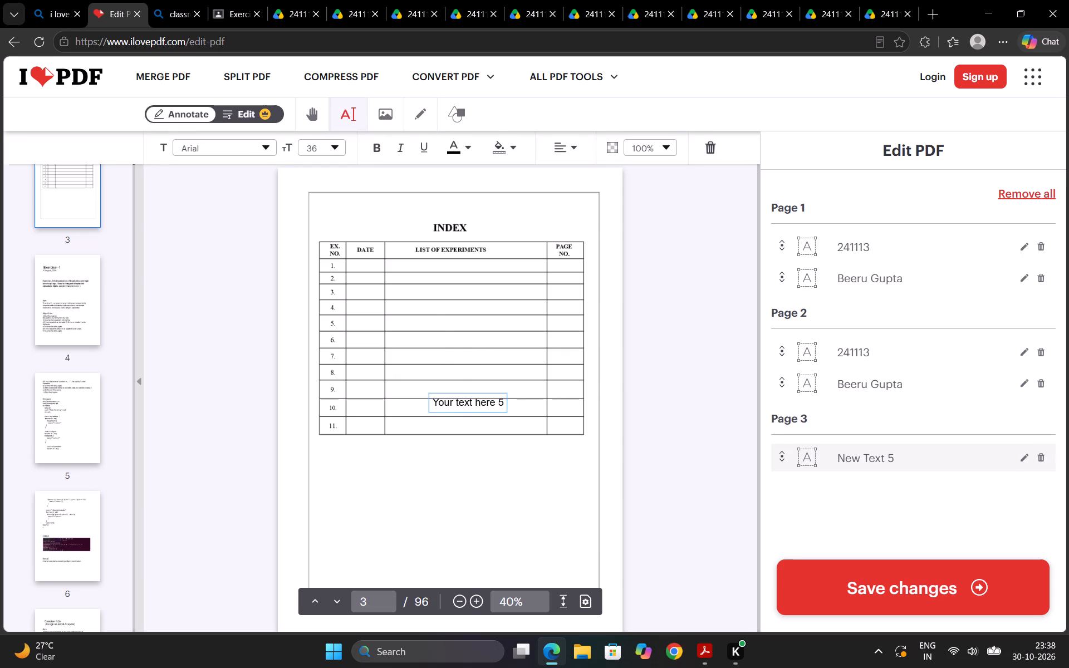
click(457, 405)
drag(457, 409, 457, 407)
drag(457, 407, 443, 379)
drag(467, 408, 385, 300)
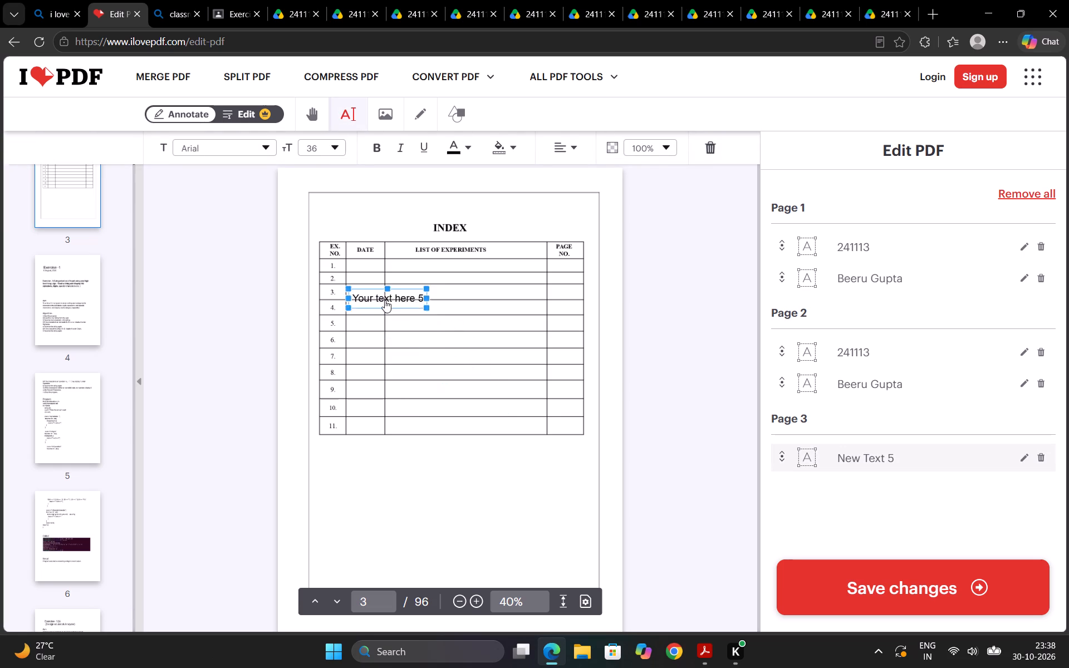
drag(385, 300, 386, 272)
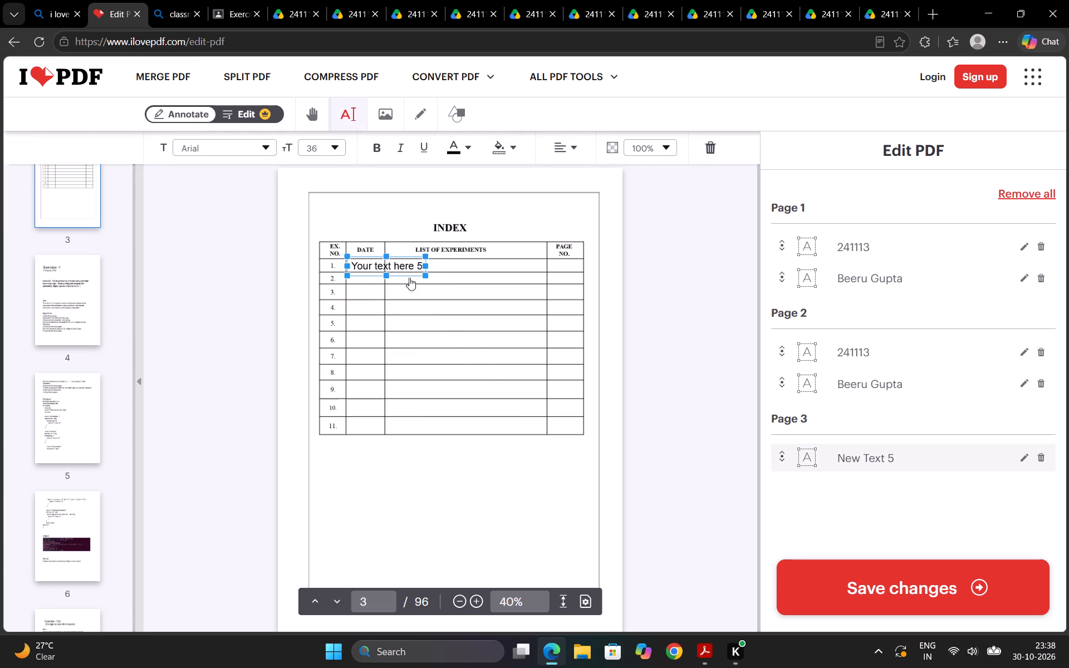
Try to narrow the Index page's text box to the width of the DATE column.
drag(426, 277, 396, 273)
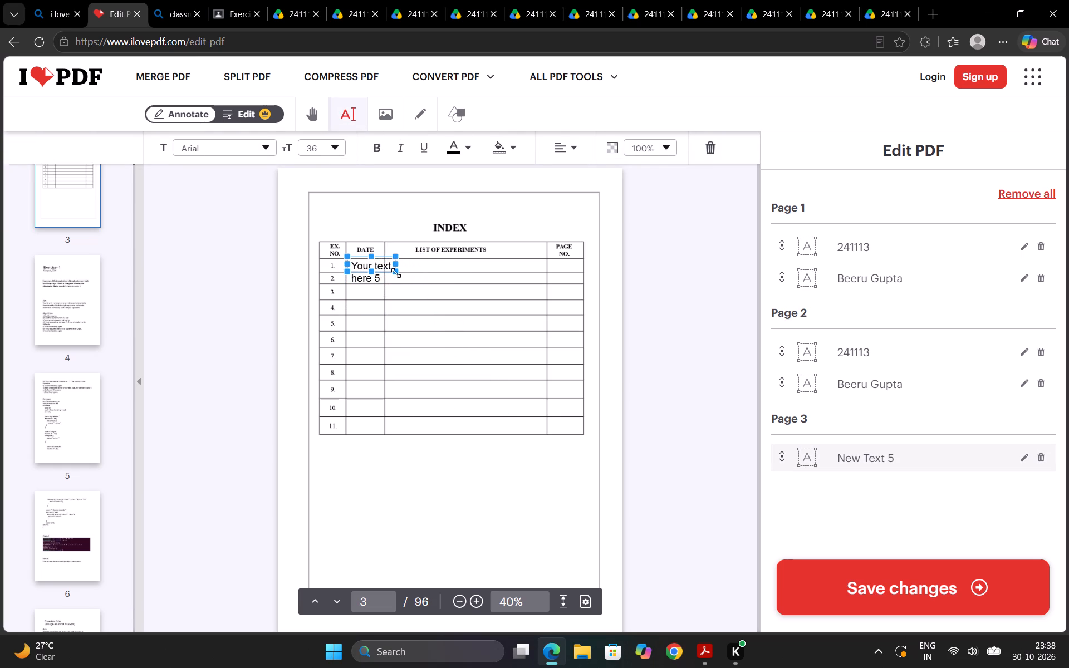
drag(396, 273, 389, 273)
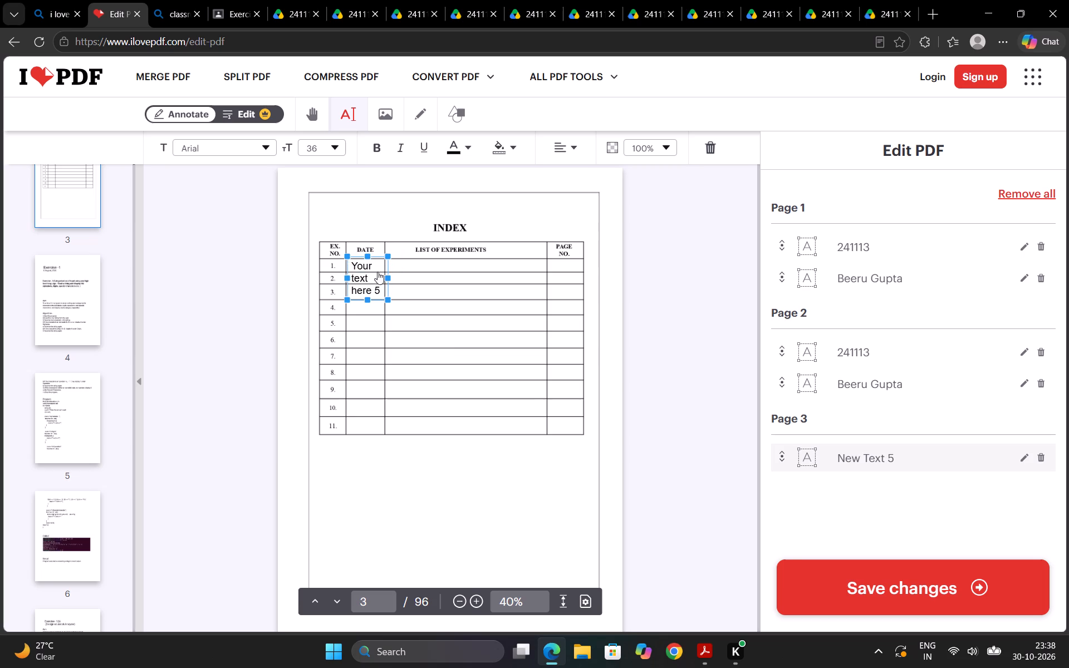
Clear all the placeholder text from the text box in row 1's DATE cell.
click(370, 265)
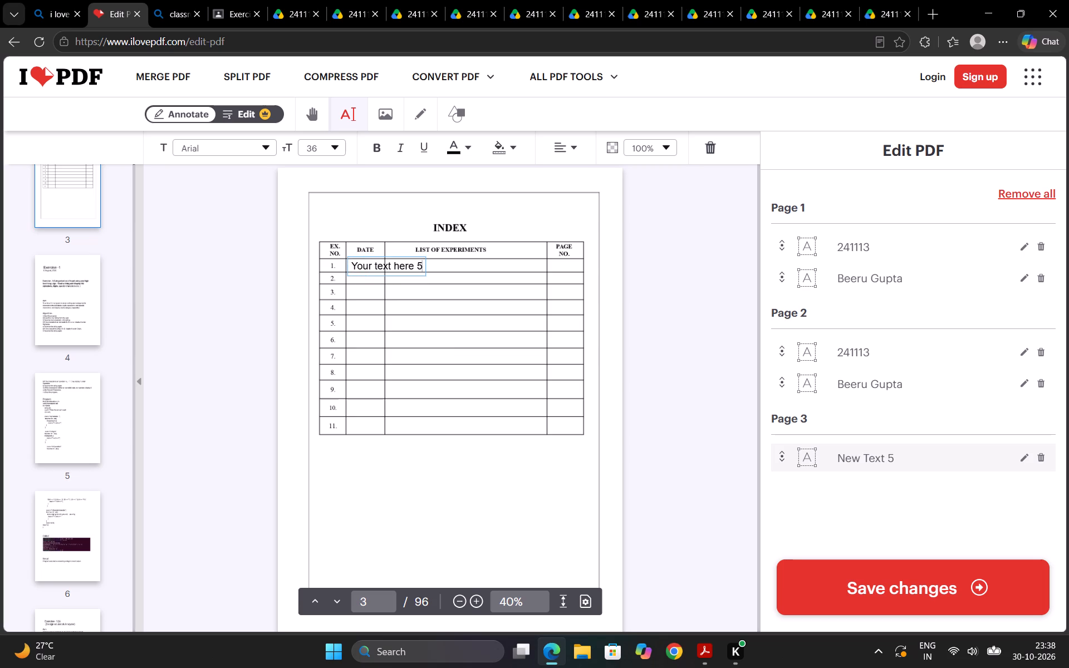
click(421, 264)
key(BackSpace)
key(BackSpace)
key(BackSpace)
key(BackSpace)
key(BackSpace)
key(BackSpace)
key(BackSpace)
key(BackSpace)
key(BackSpace)
key(BackSpace)
key(BackSpace)
key(BackSpace)
key(BackSpace)
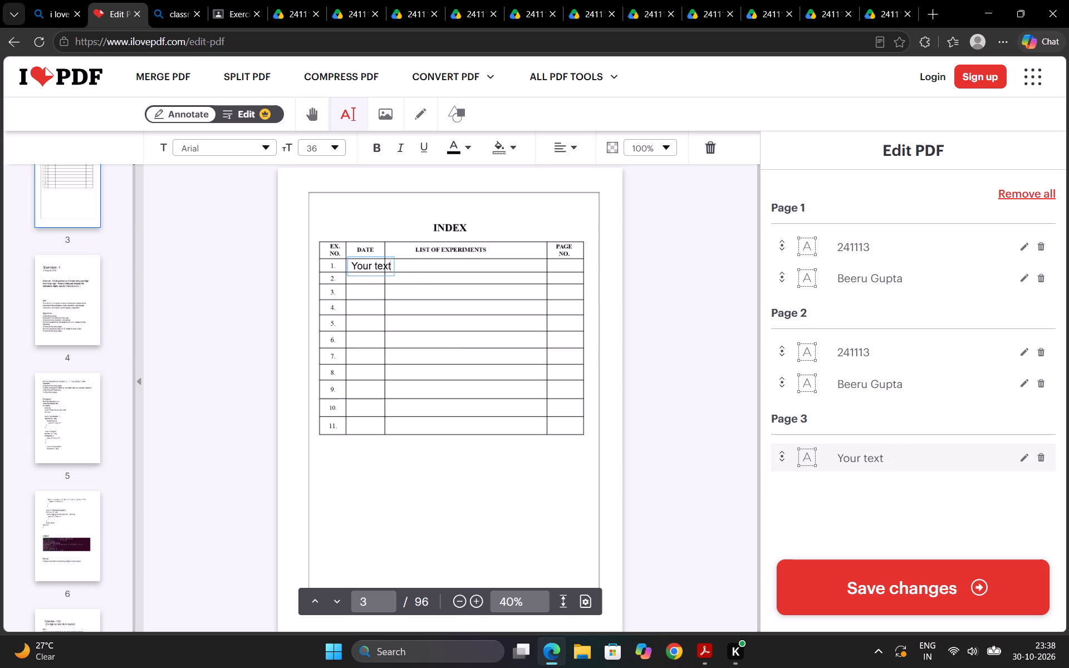
key(BackSpace)
key(BackSpace)
key(BackSpace)
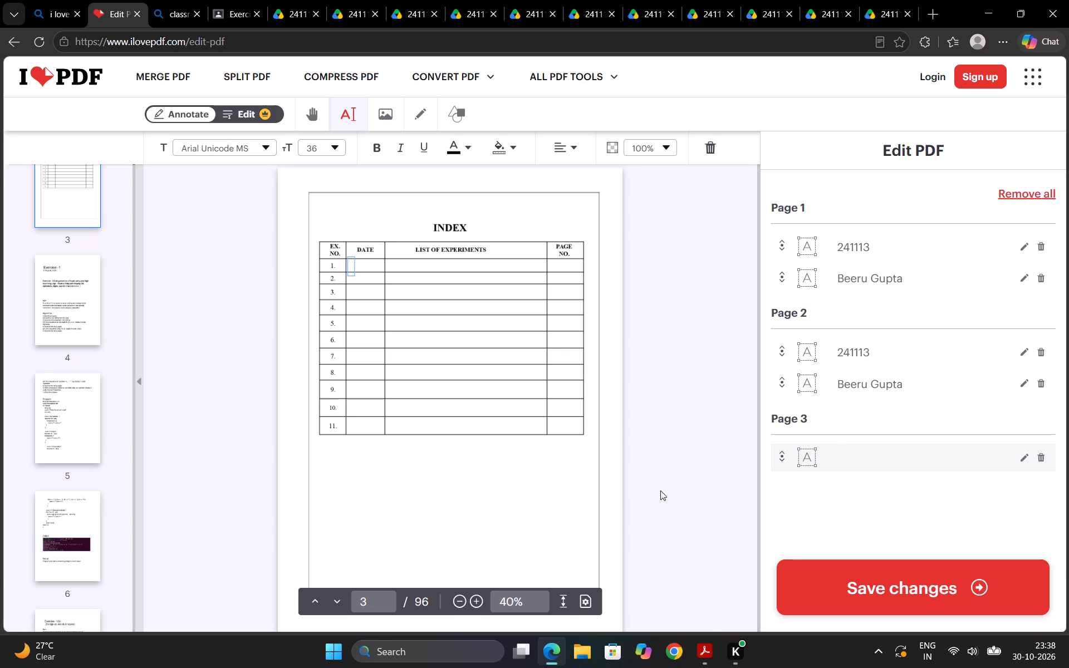
Switch to Adobe Acrobat to look through the first exercise's pages in the merged PDF, then return to the PDF editor.
click(707, 654)
scroll(555, 394, up, 6)
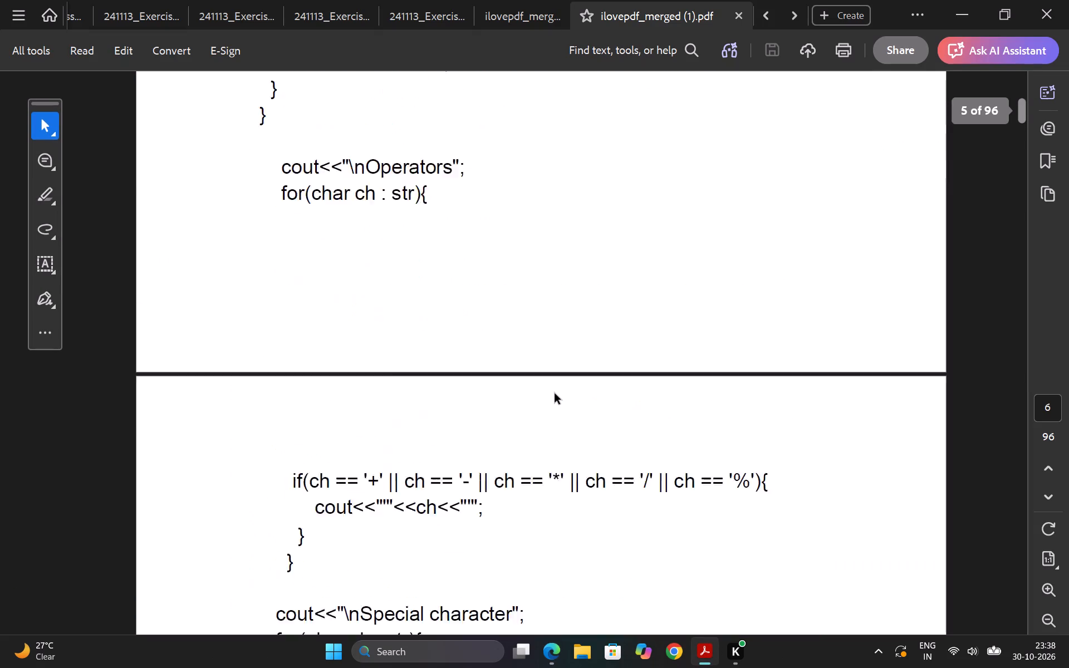
scroll(555, 393, up, 9)
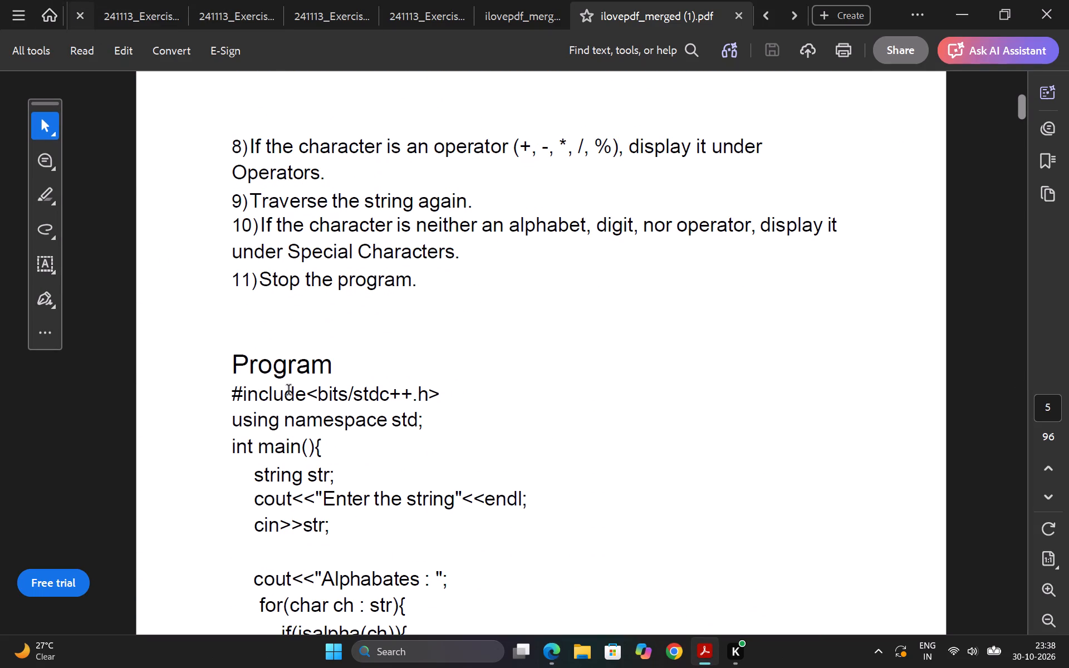
click(550, 654)
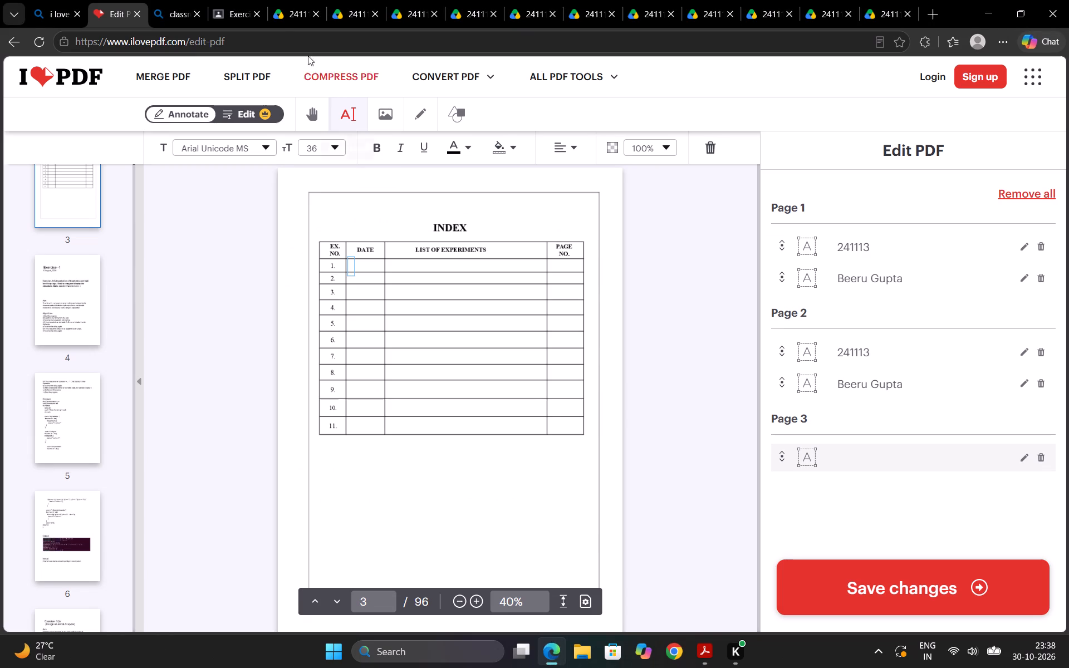
Switch to Google Classroom and open the Exercise - 1a assignment of the Compiler Design Lab course to check its details.
click(179, 3)
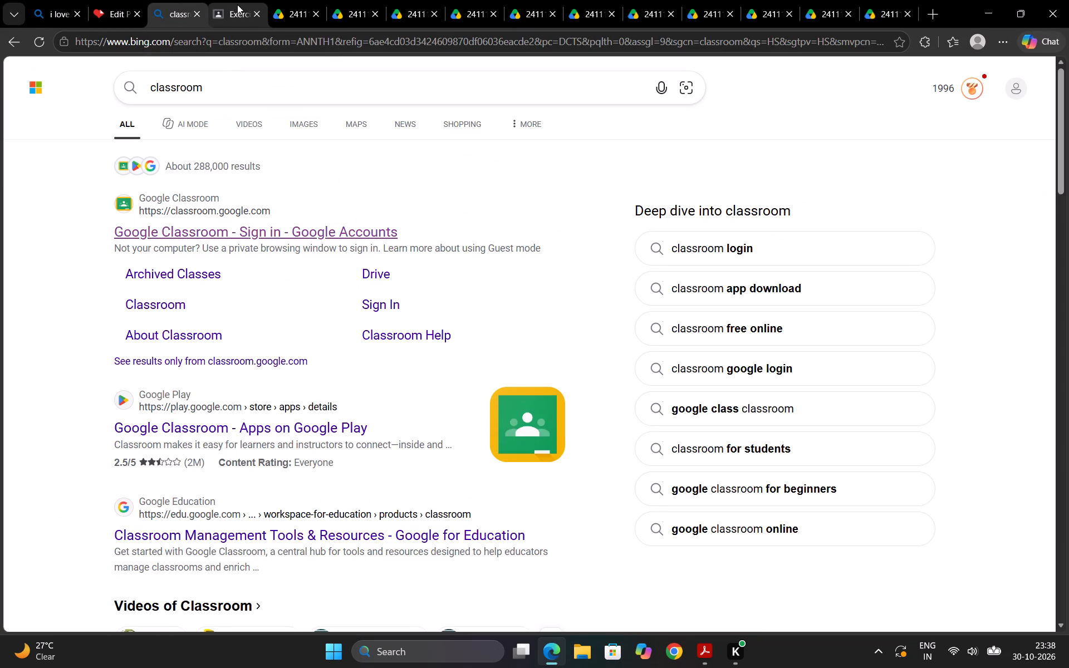
click(237, 4)
click(13, 36)
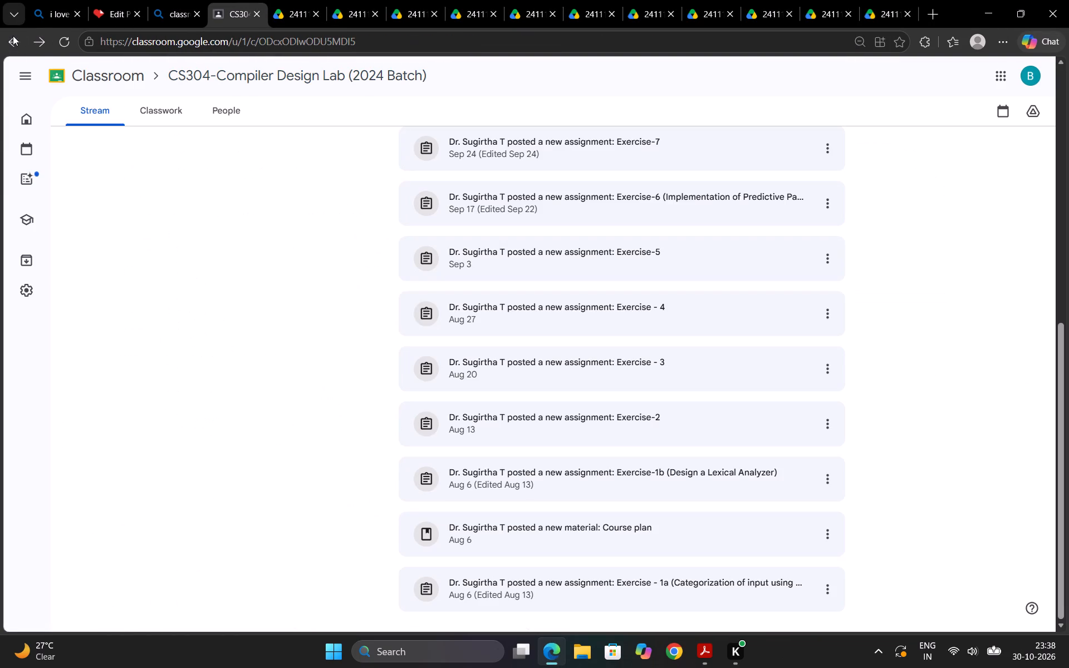
scroll(570, 396, down, 13)
click(649, 581)
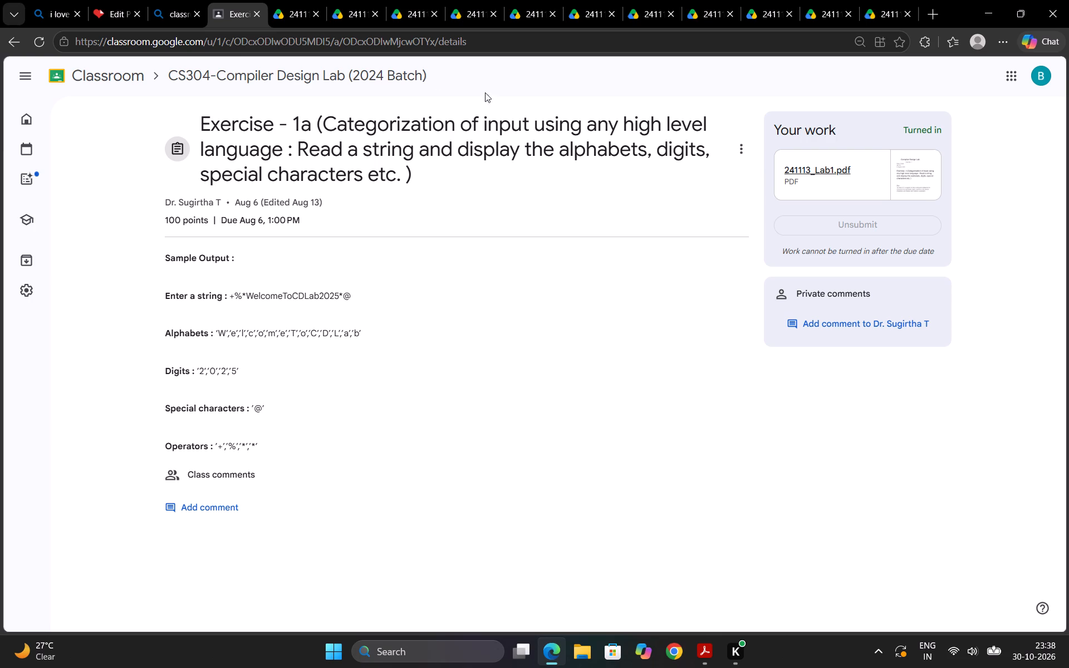
Copy the date 6 August, 2026 from the first page of the Lab1 PDF open in Google Drive.
click(881, 12)
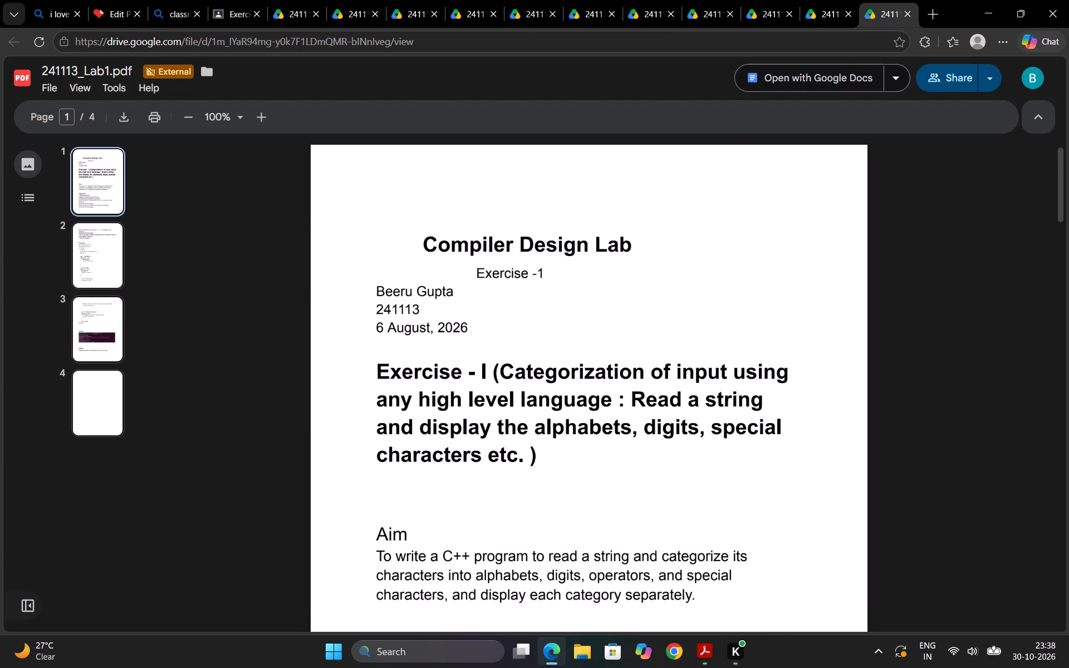
drag(377, 326, 381, 326)
drag(381, 326, 470, 325)
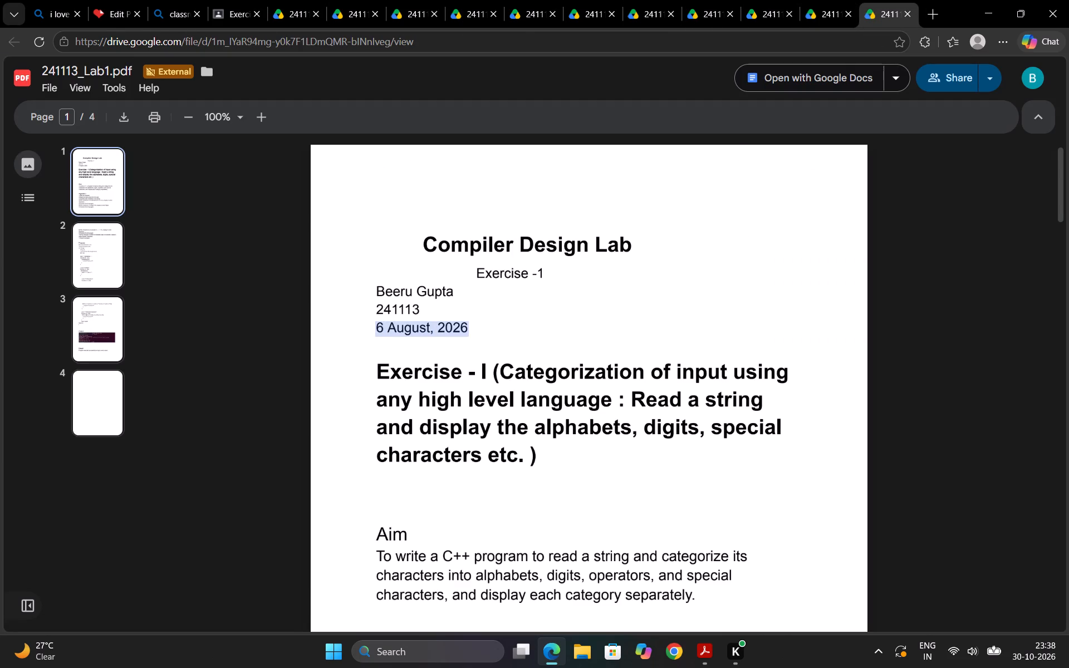
key(ctrl+c)
click(573, 328)
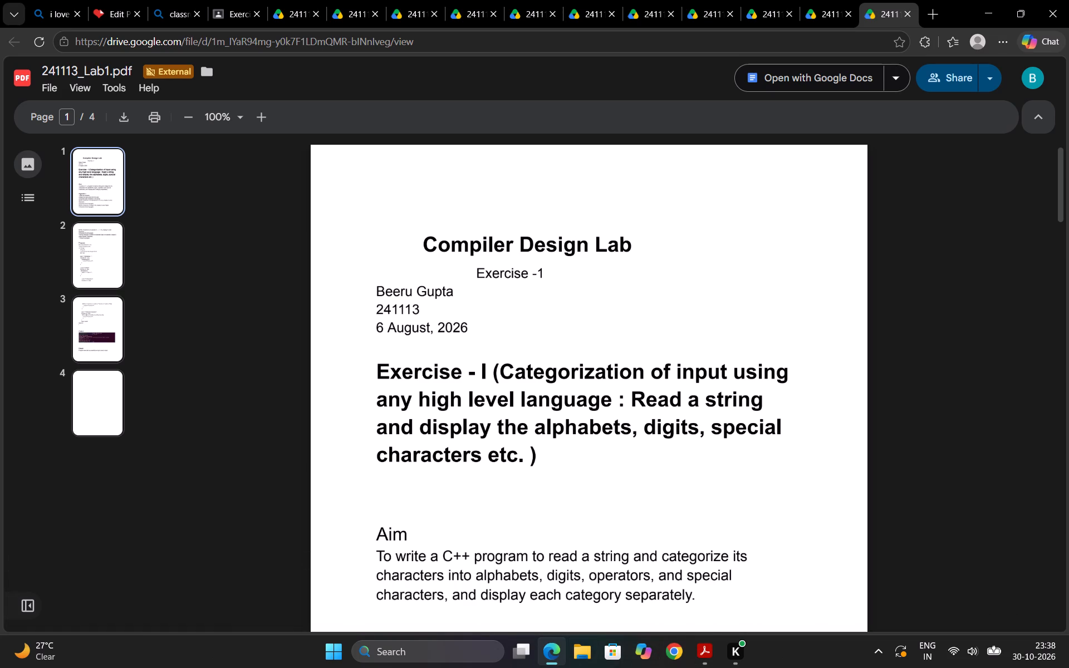
Return to the PDF editor, add a new text box to the Index page and place it at row 1's DATE cell.
click(116, 9)
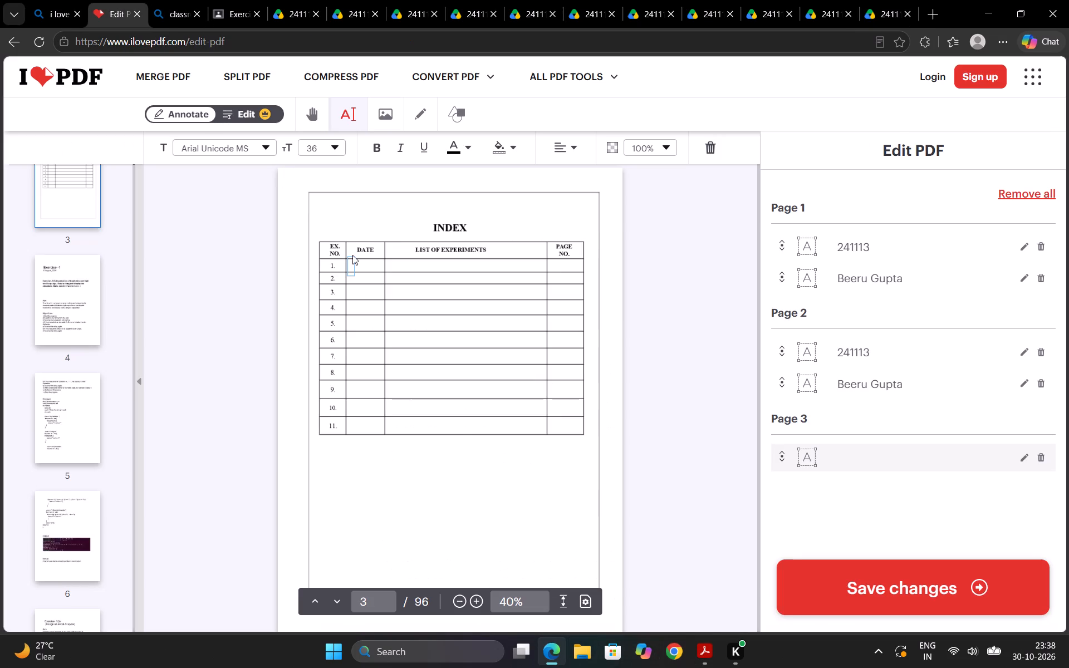
click(351, 265)
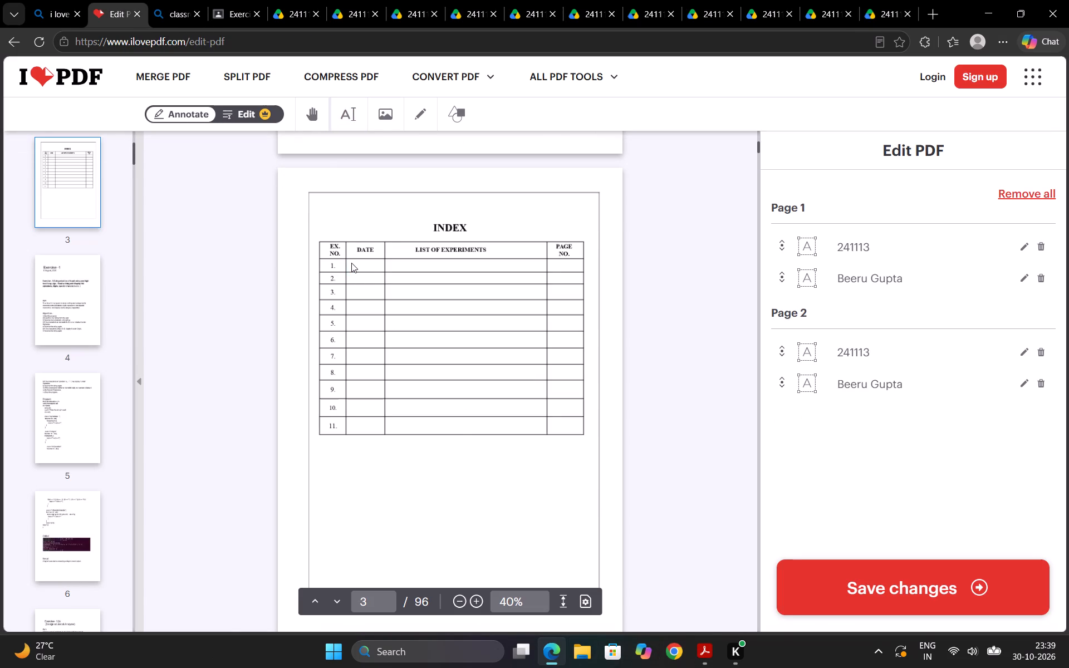
click(351, 263)
double_click(353, 263)
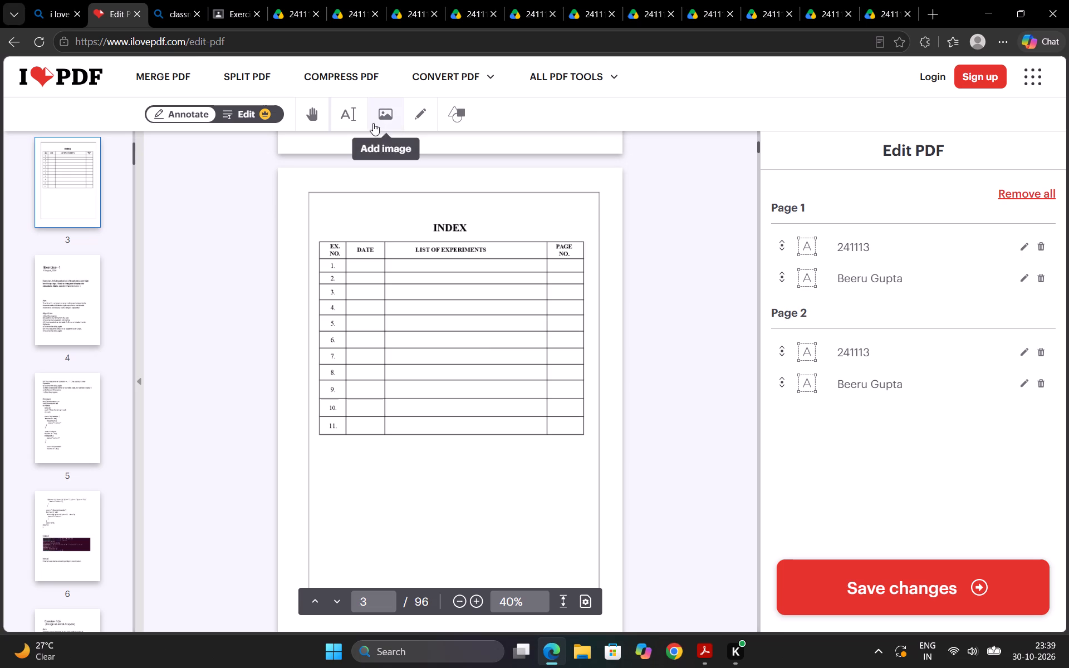
click(357, 119)
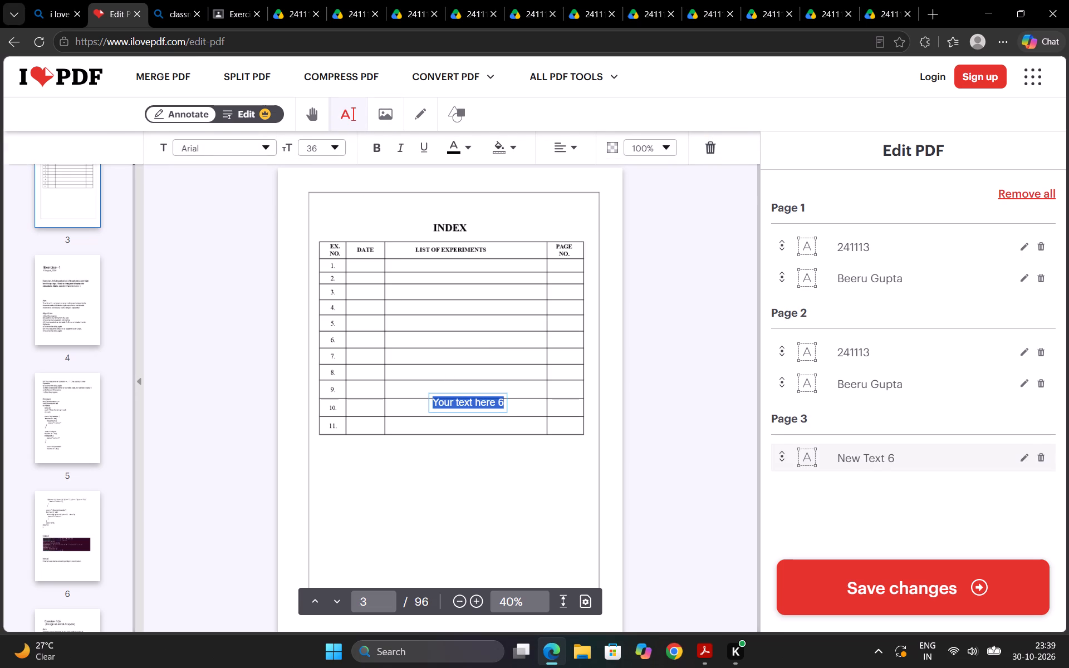
click(471, 401)
click(467, 406)
click(462, 409)
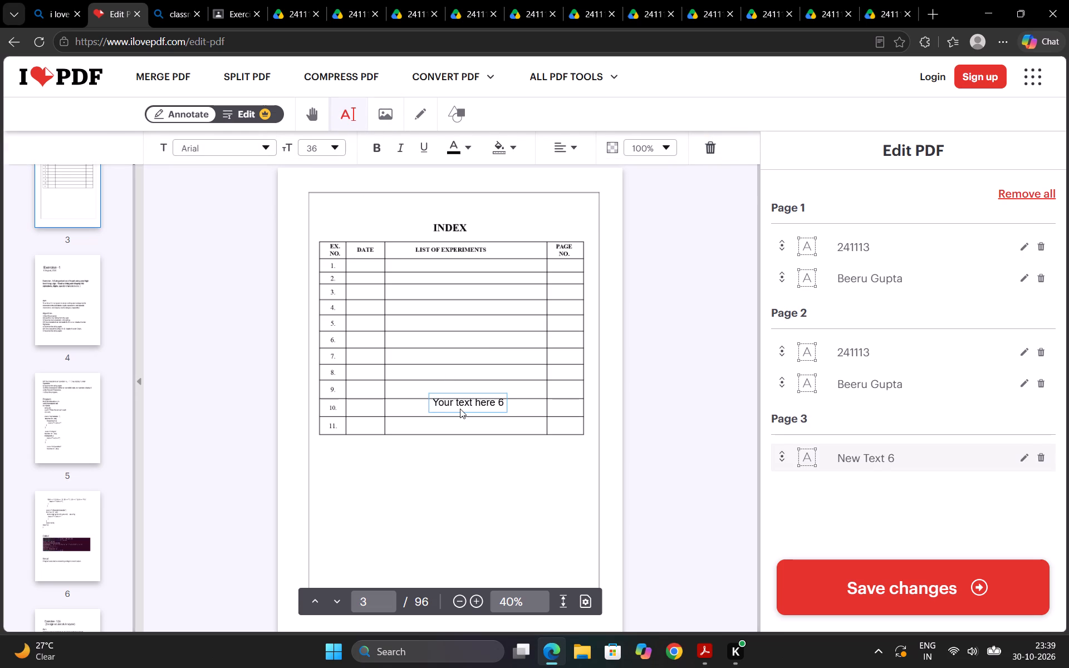
click(468, 410)
drag(472, 410, 449, 389)
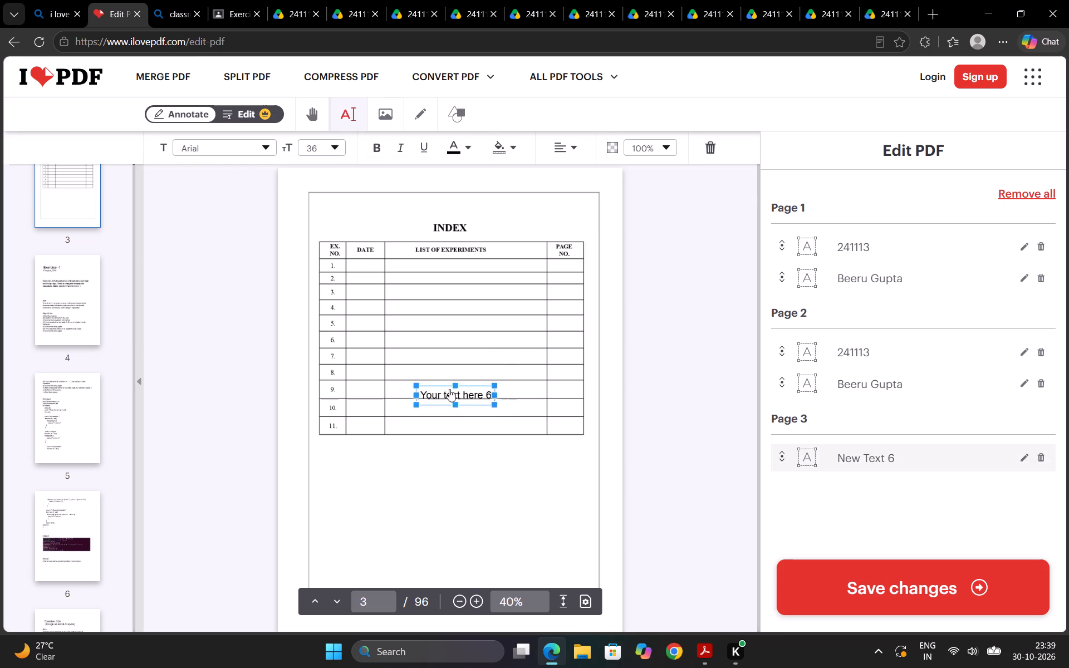
drag(449, 389, 389, 271)
Replace the new text box's placeholder text with the copied date, 6 August, 2026.
click(377, 262)
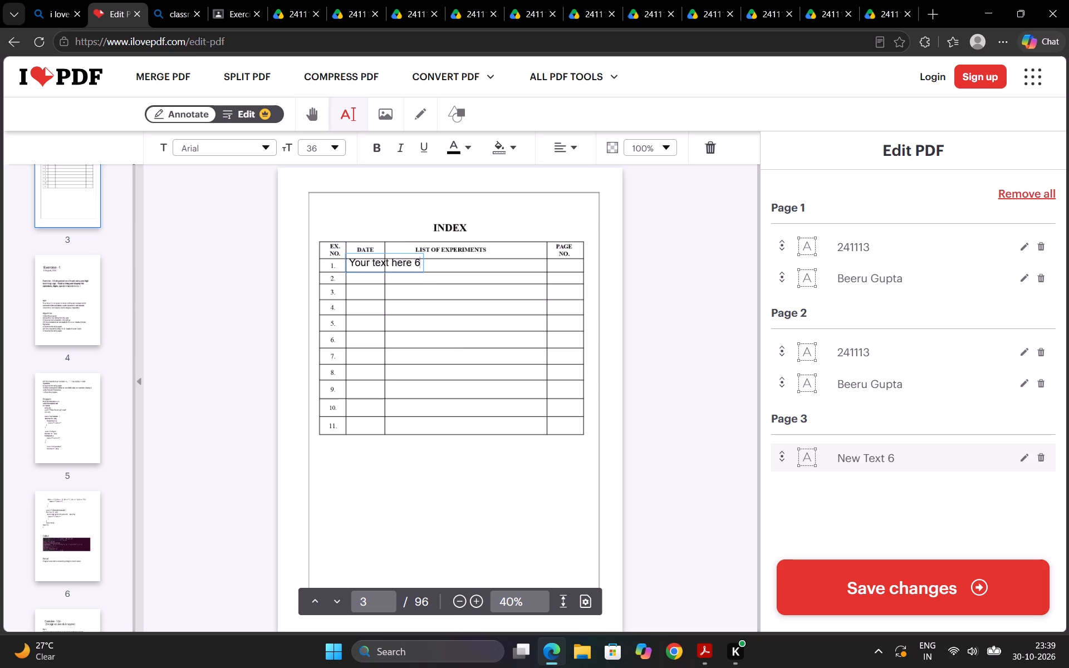
key(BackSpace)
key(BackSpace)
key(BackSpace)
key(BackSpace)
key(BackSpace)
key(BackSpace)
key(BackSpace)
key(BackSpace)
key(BackSpace)
key(BackSpace)
key(BackSpace)
key(BackSpace)
key(BackSpace)
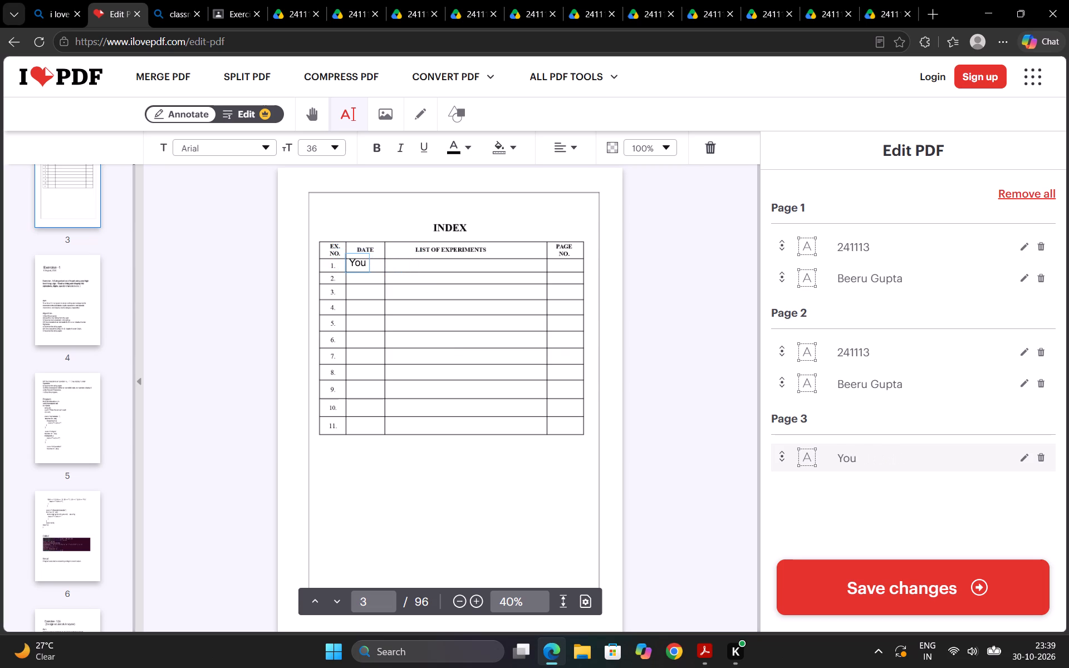
key(BackSpace)
key(BackSpace)
key(BackSpace)
key(ctrl+v)
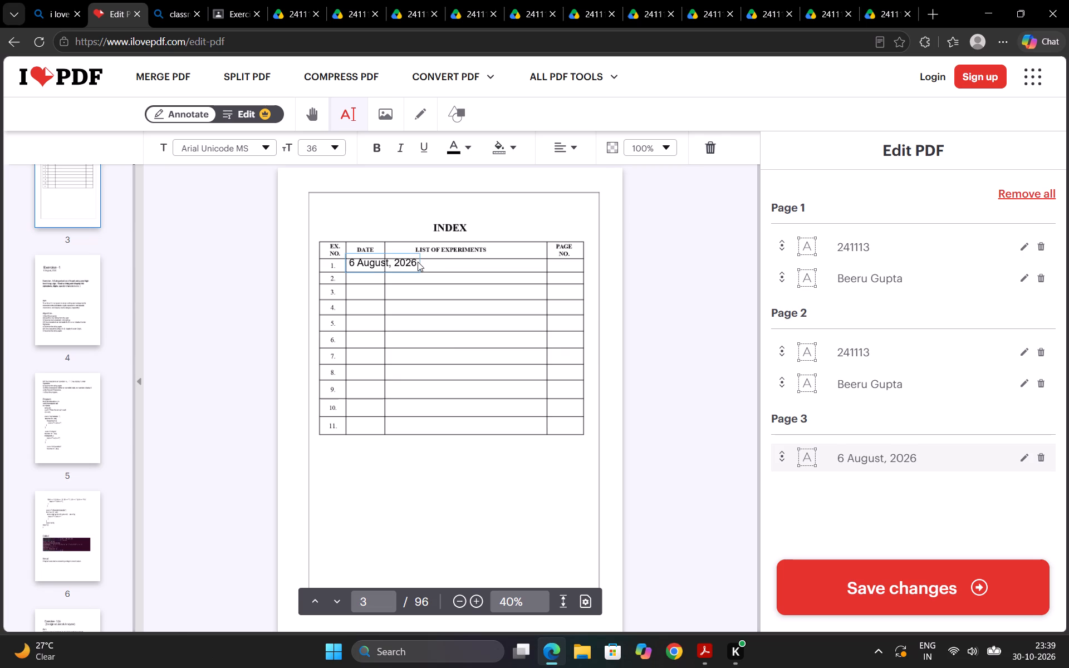
Reduce the row 1 date's font size, trying 10 and 14 before settling on 18.
drag(416, 263, 411, 263)
drag(411, 263, 352, 264)
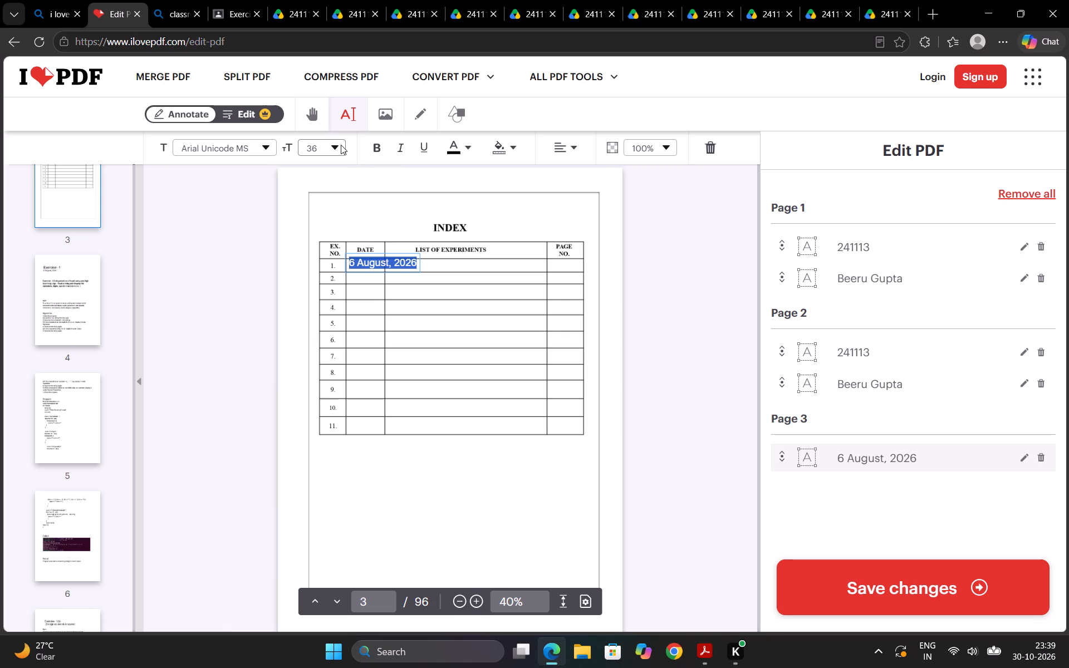
click(334, 146)
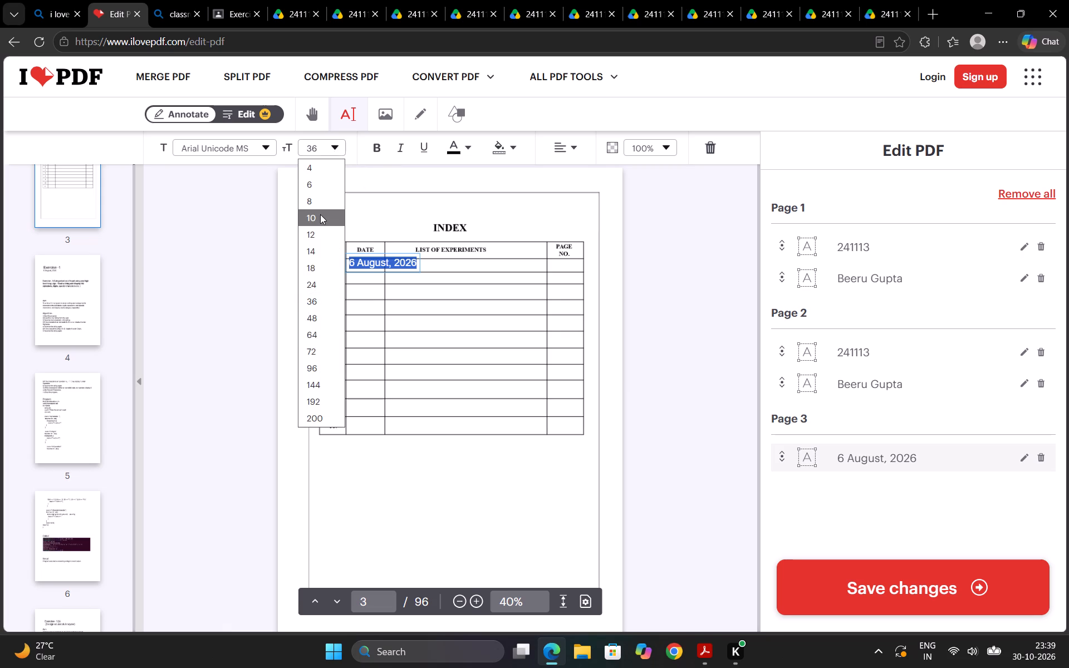
click(320, 214)
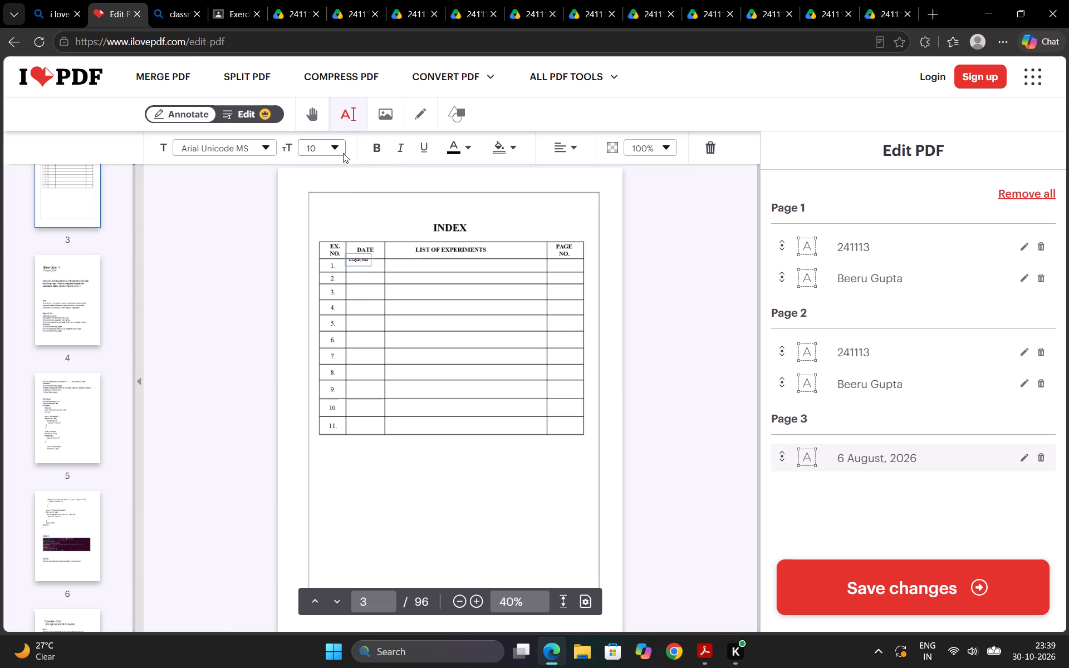
click(341, 149)
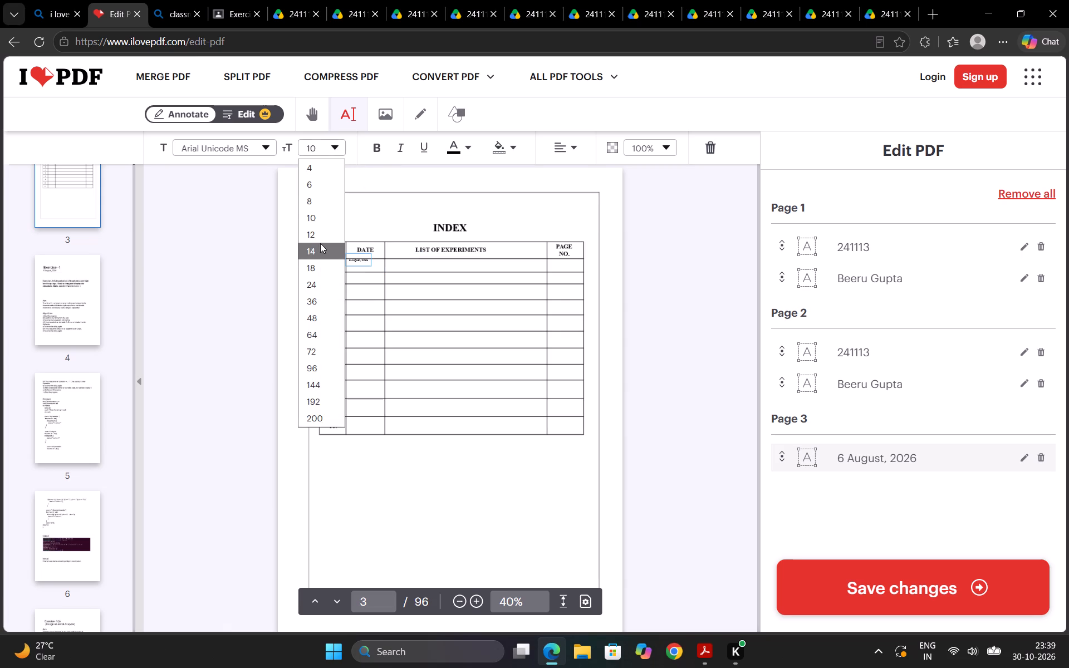
click(320, 243)
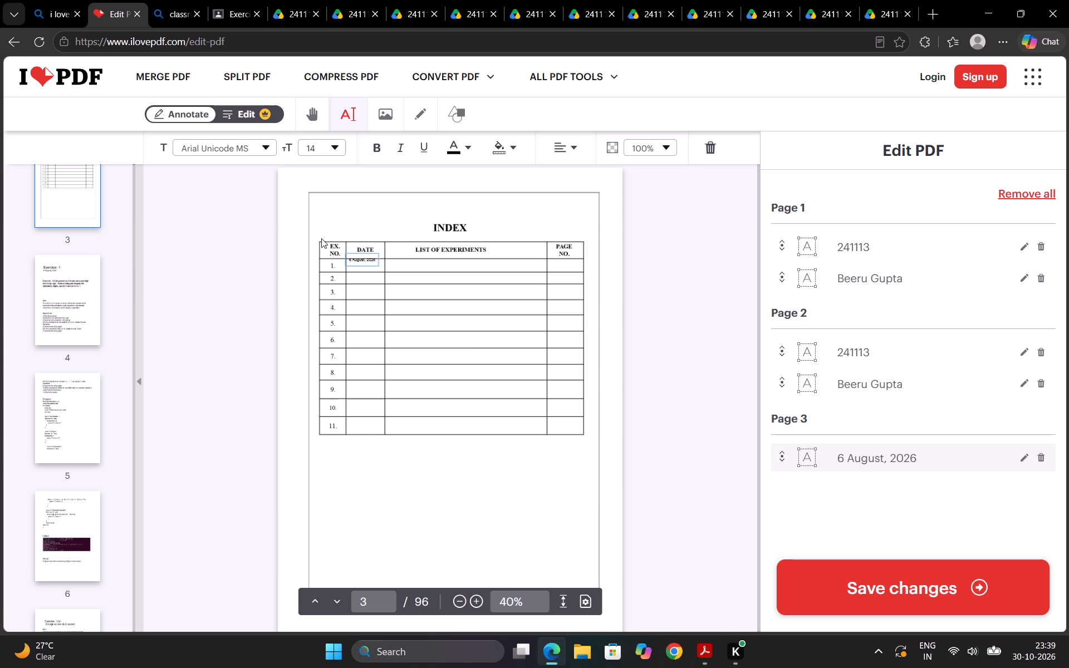
click(336, 148)
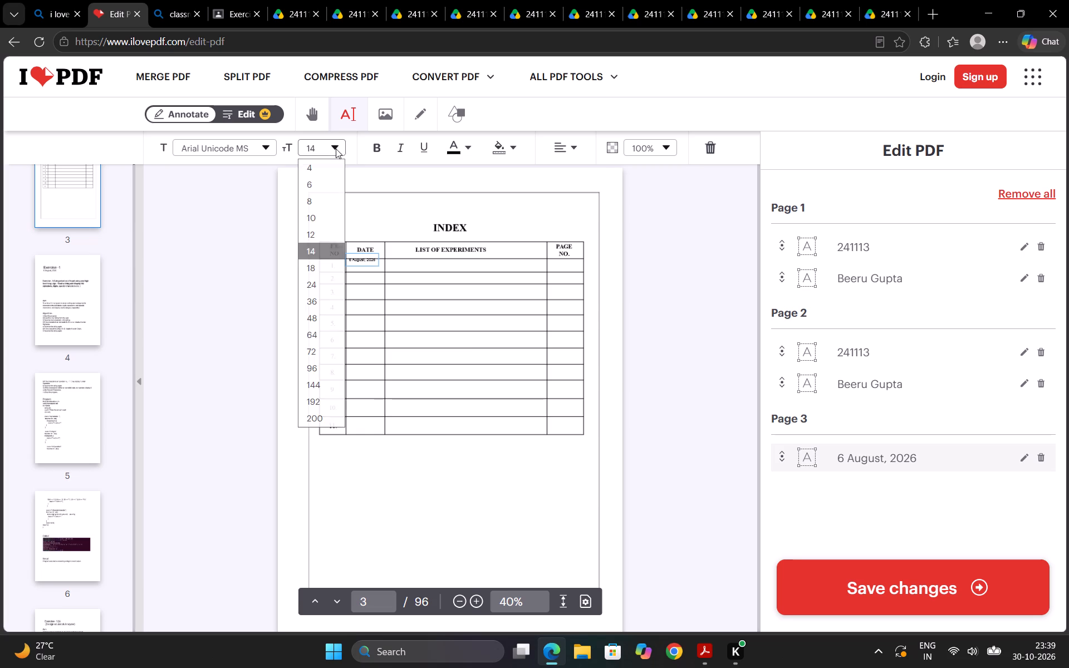
click(323, 264)
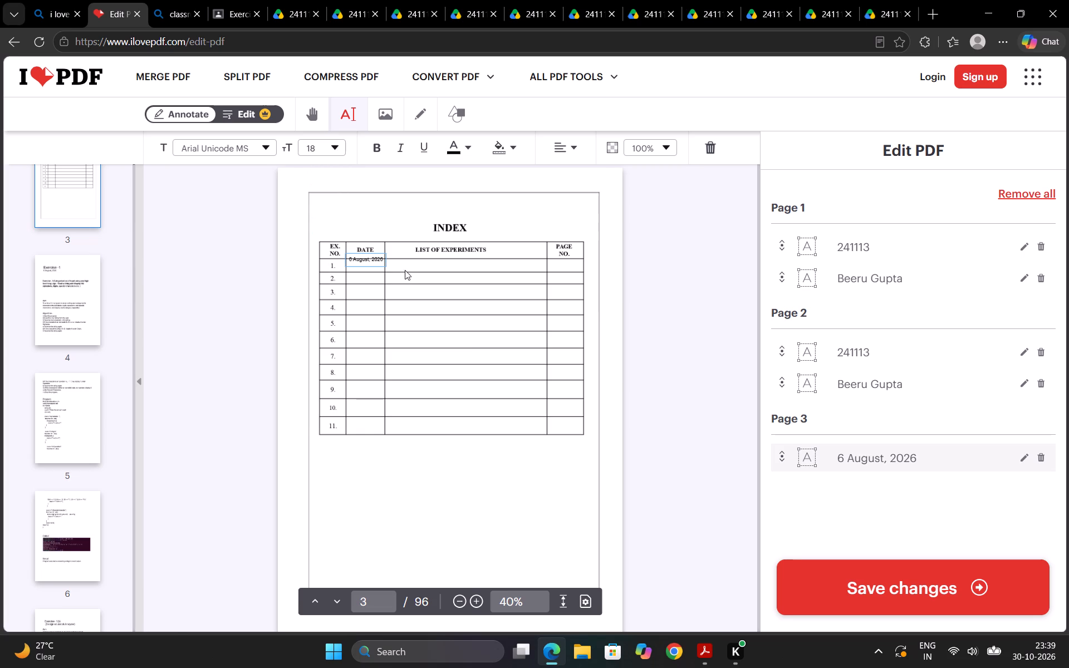
Move the date text down so it sits inside row 1's DATE cell, and deselect it.
drag(370, 264, 370, 265)
drag(370, 265, 368, 269)
drag(368, 263, 367, 270)
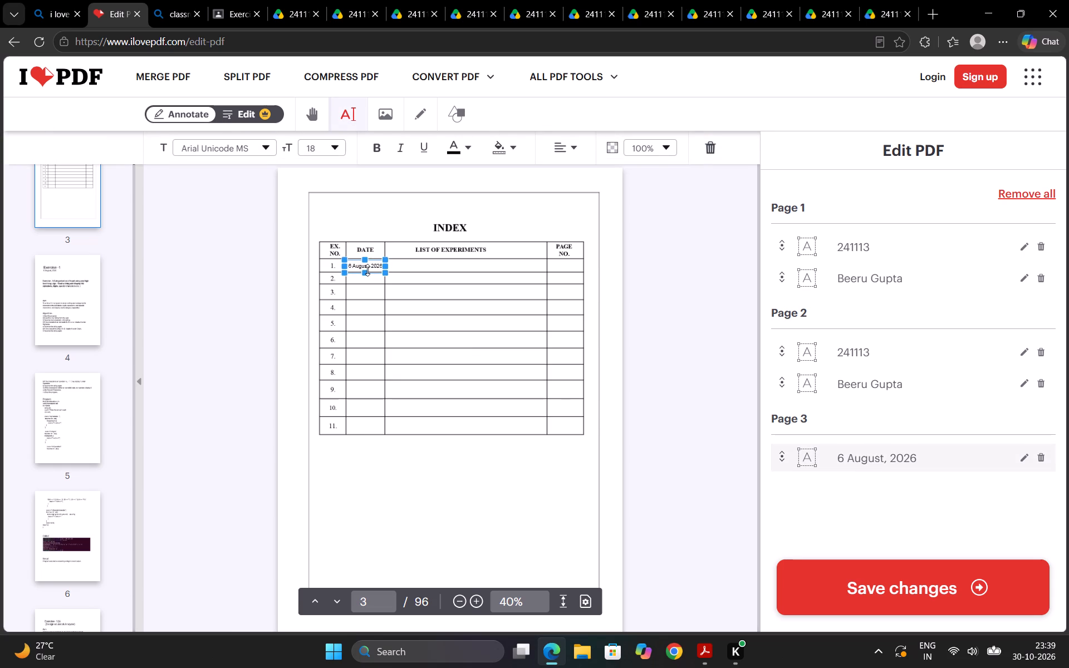
drag(367, 270, 368, 270)
click(411, 213)
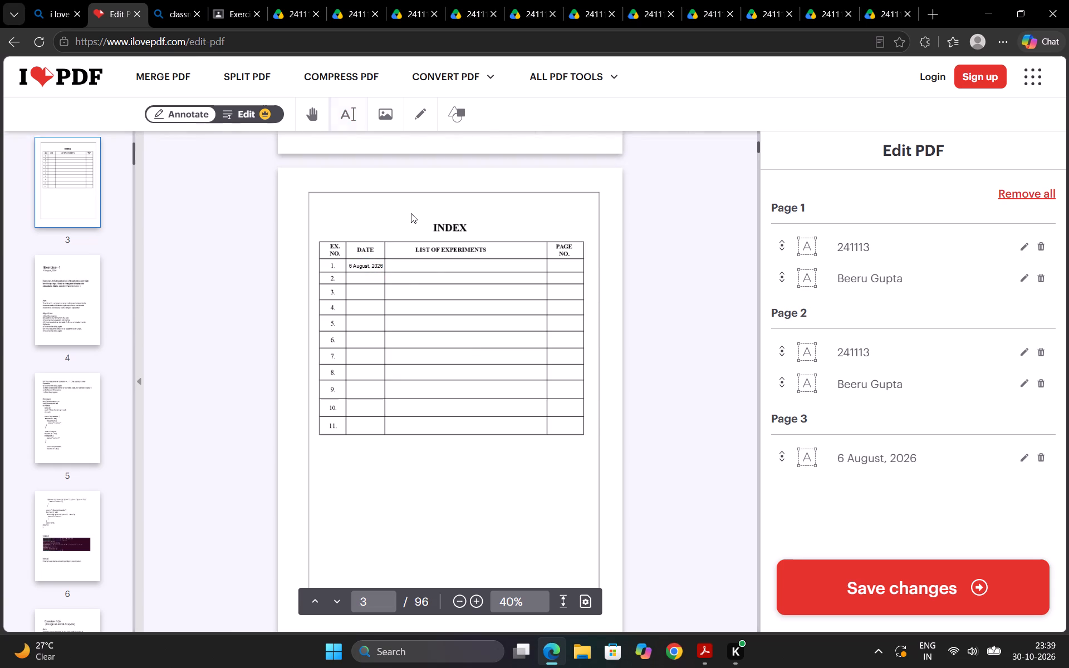
Add a new text box to the Index page and place it in row 1's LIST OF EXPERIMENTS cell, ready for editing.
click(447, 267)
click(345, 113)
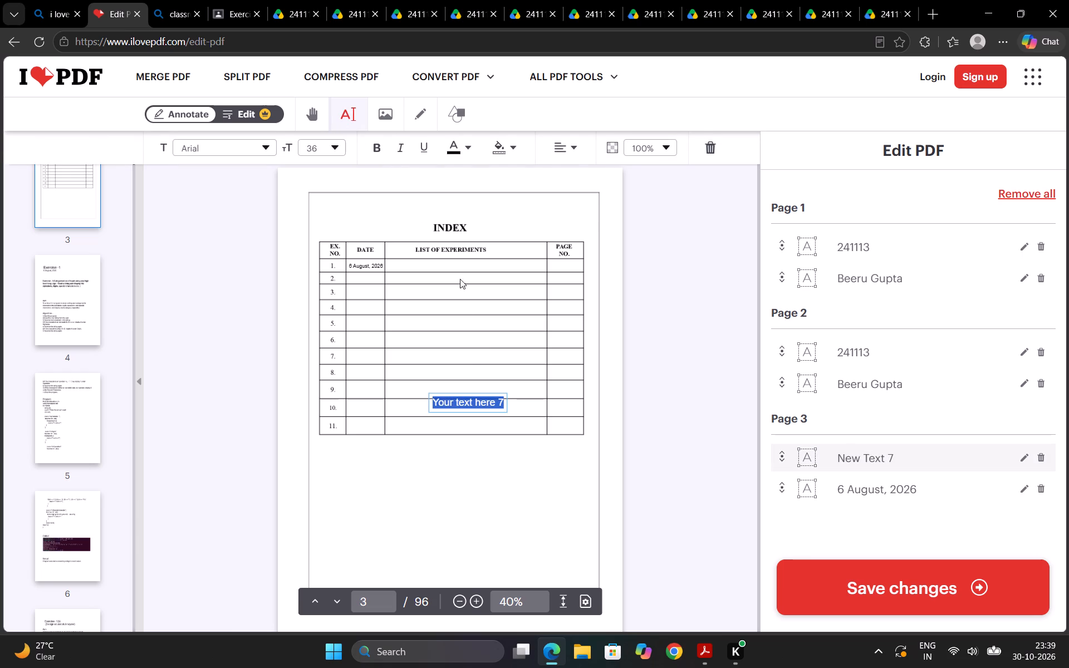
click(459, 404)
drag(468, 408, 462, 382)
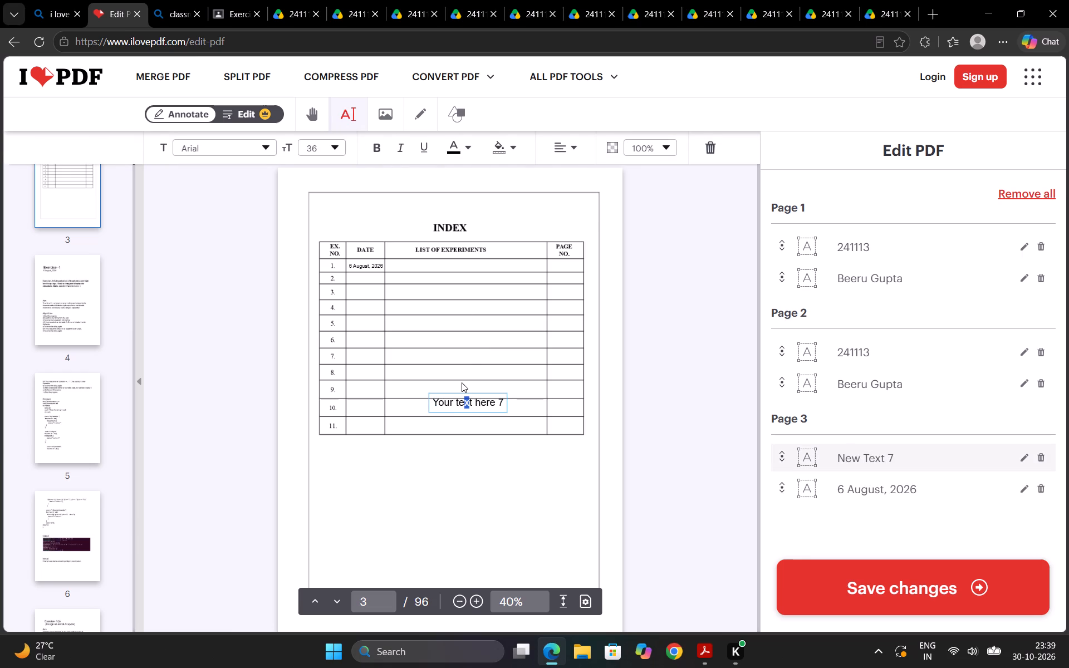
drag(462, 382, 463, 384)
click(489, 405)
double_click(475, 408)
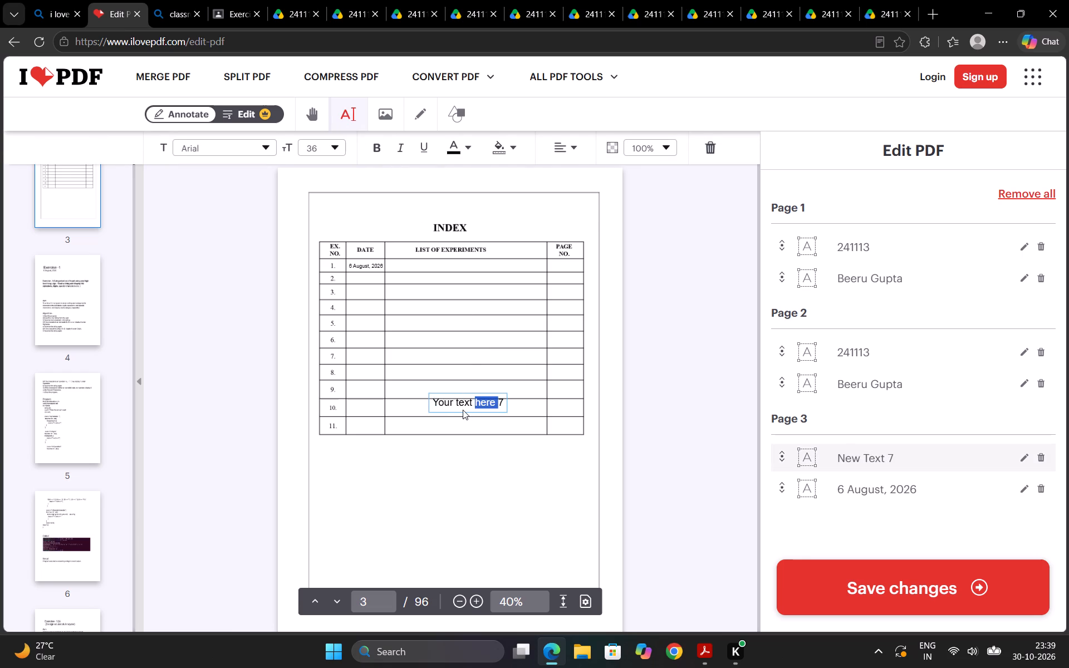
click(463, 410)
drag(463, 409, 450, 293)
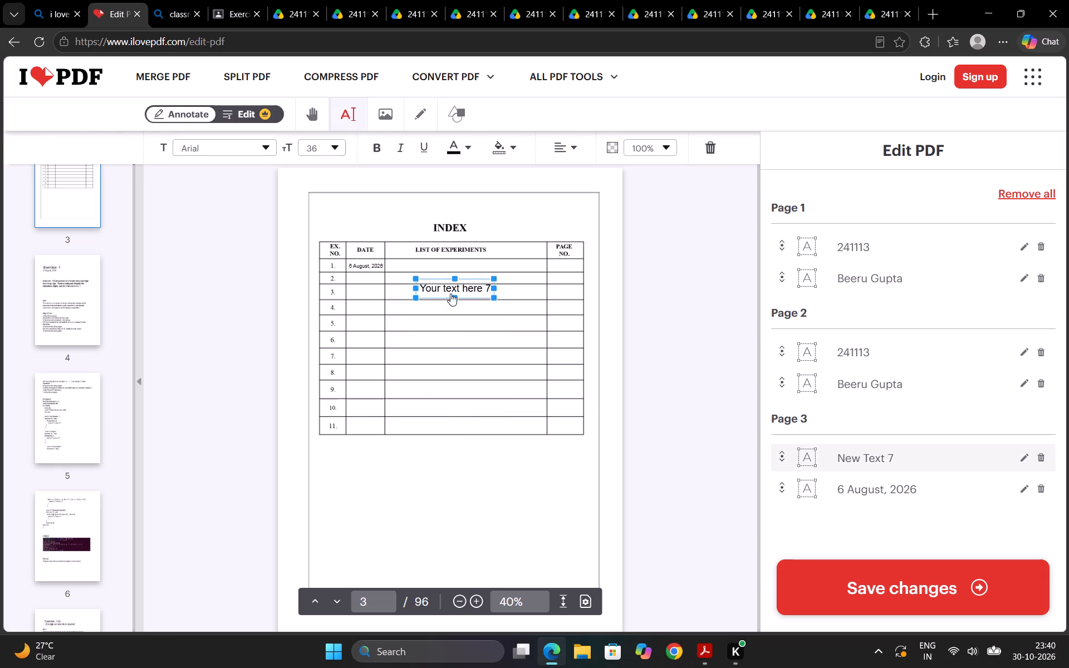
drag(450, 293, 451, 272)
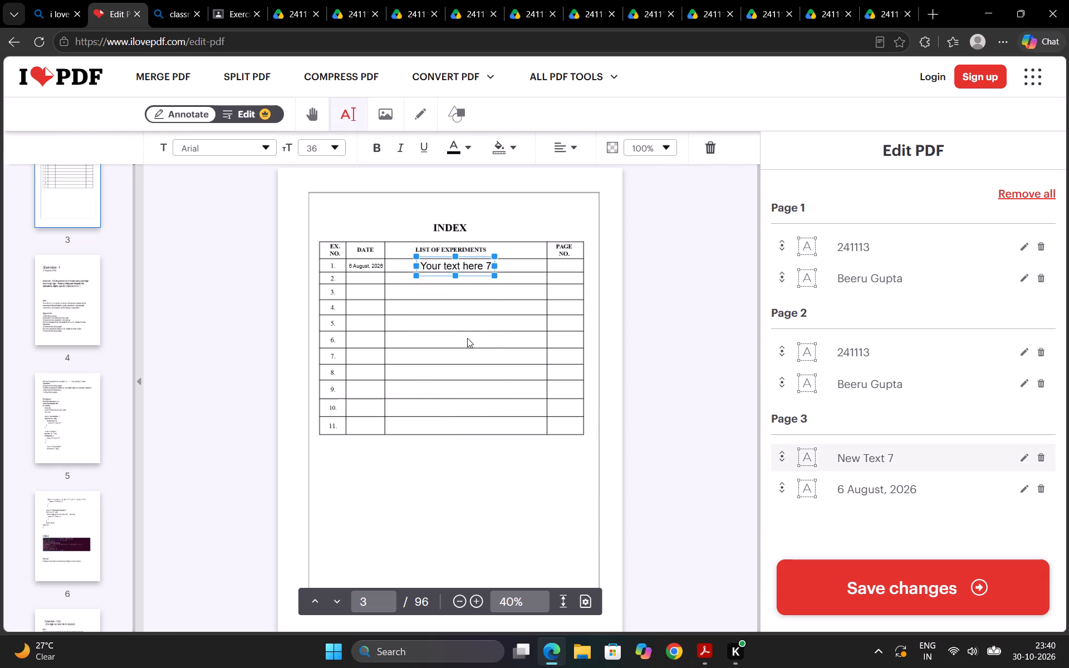
click(482, 265)
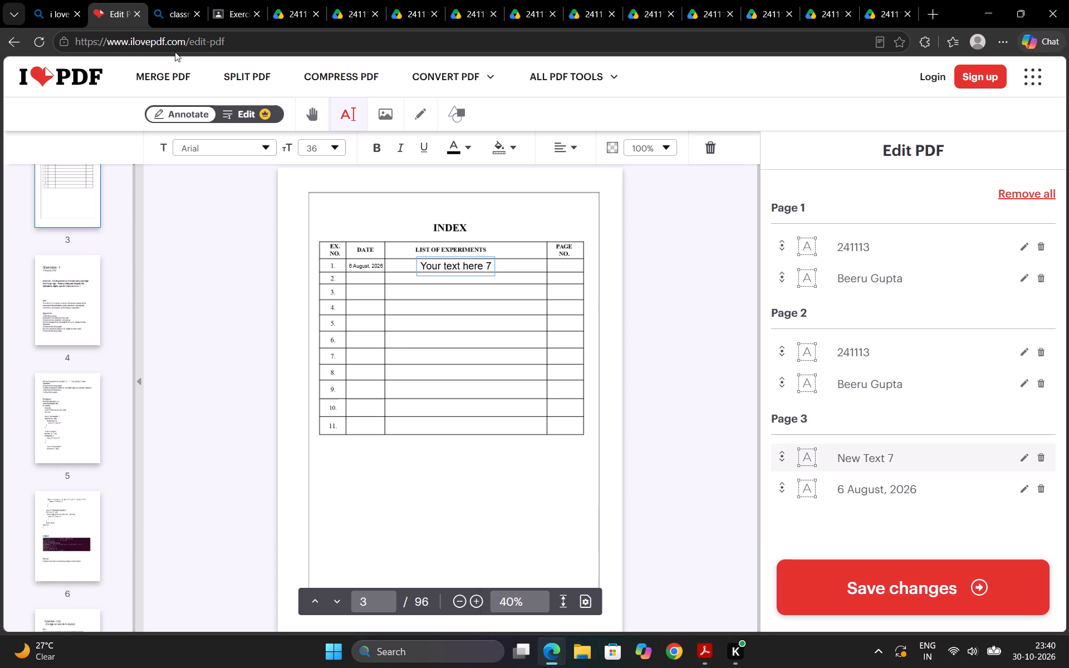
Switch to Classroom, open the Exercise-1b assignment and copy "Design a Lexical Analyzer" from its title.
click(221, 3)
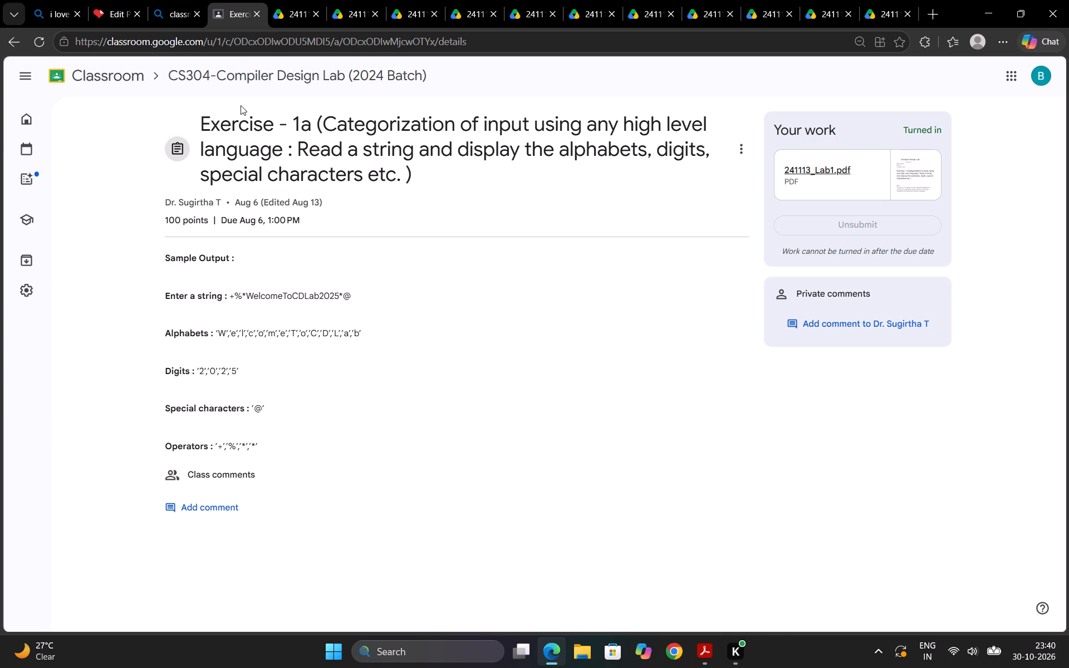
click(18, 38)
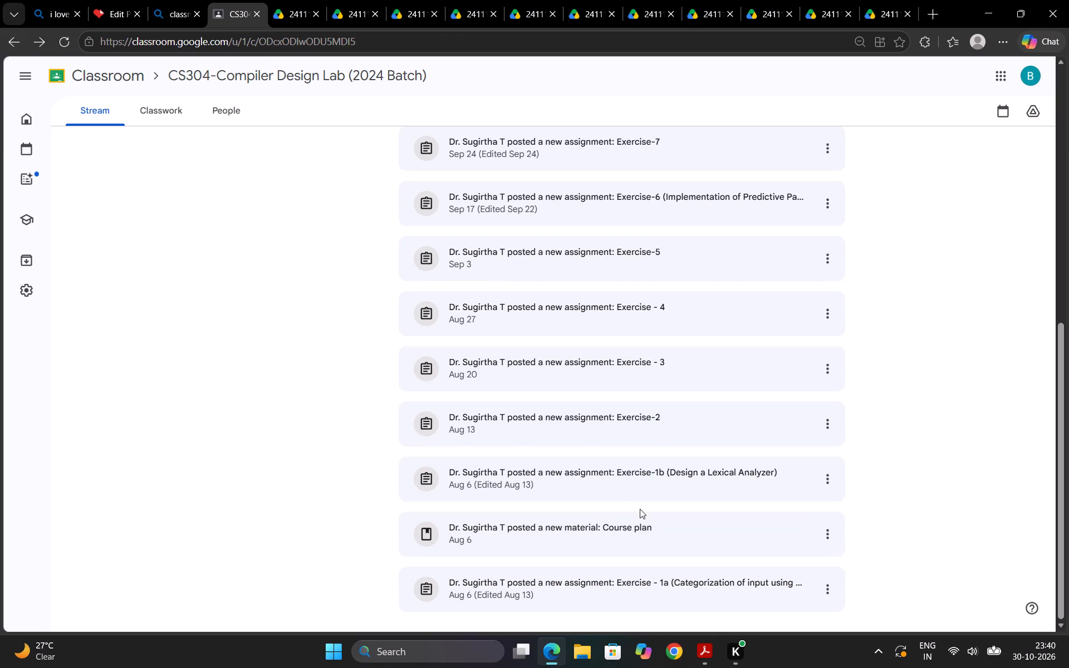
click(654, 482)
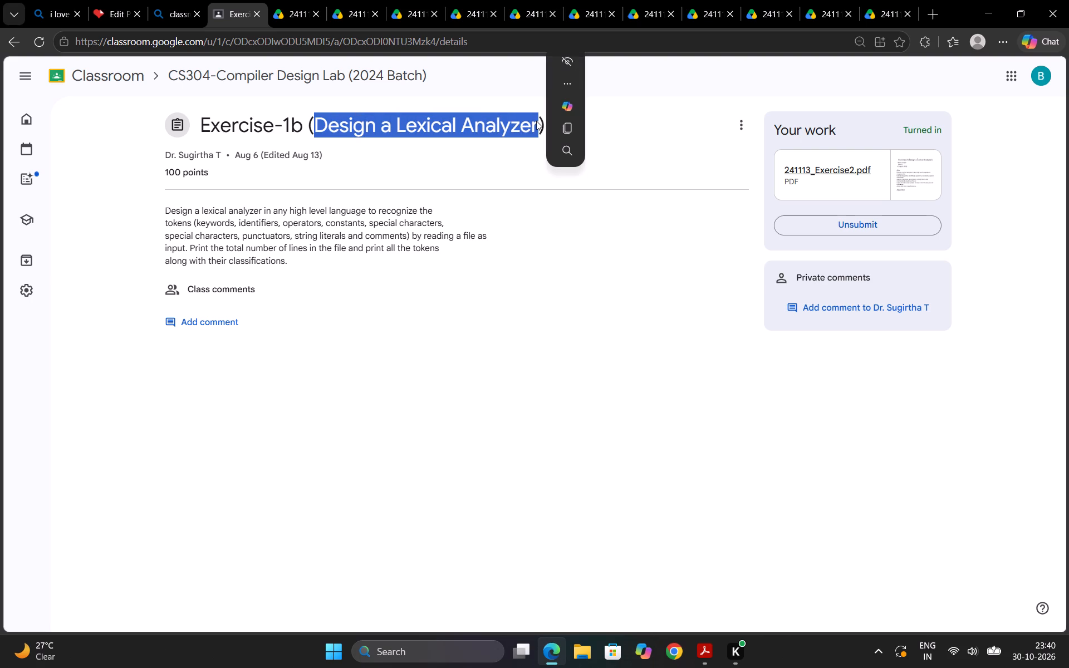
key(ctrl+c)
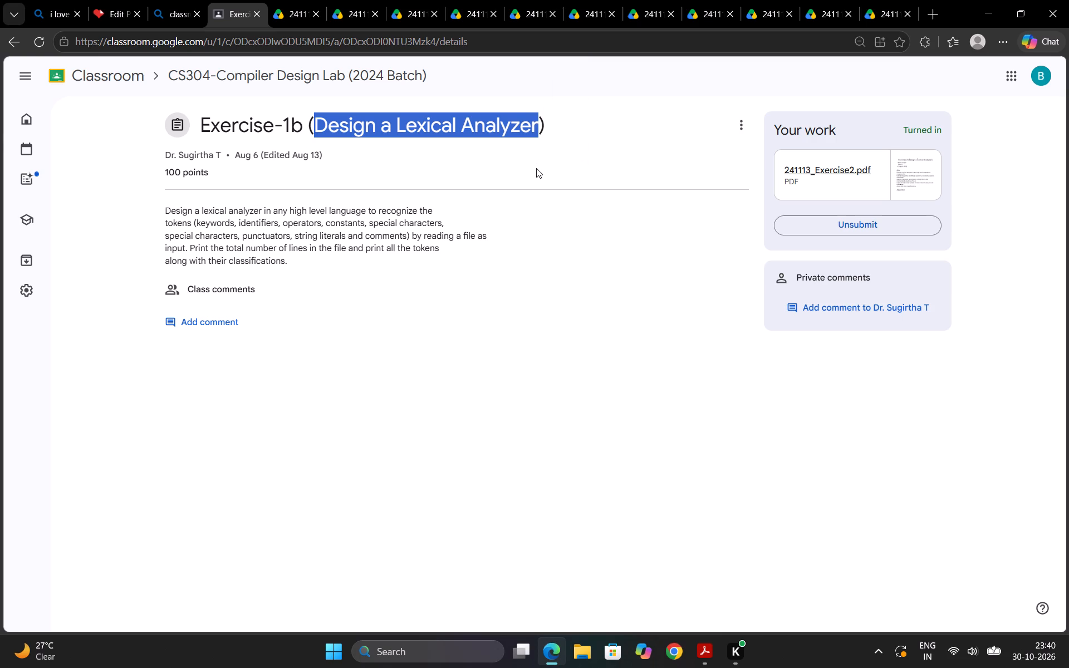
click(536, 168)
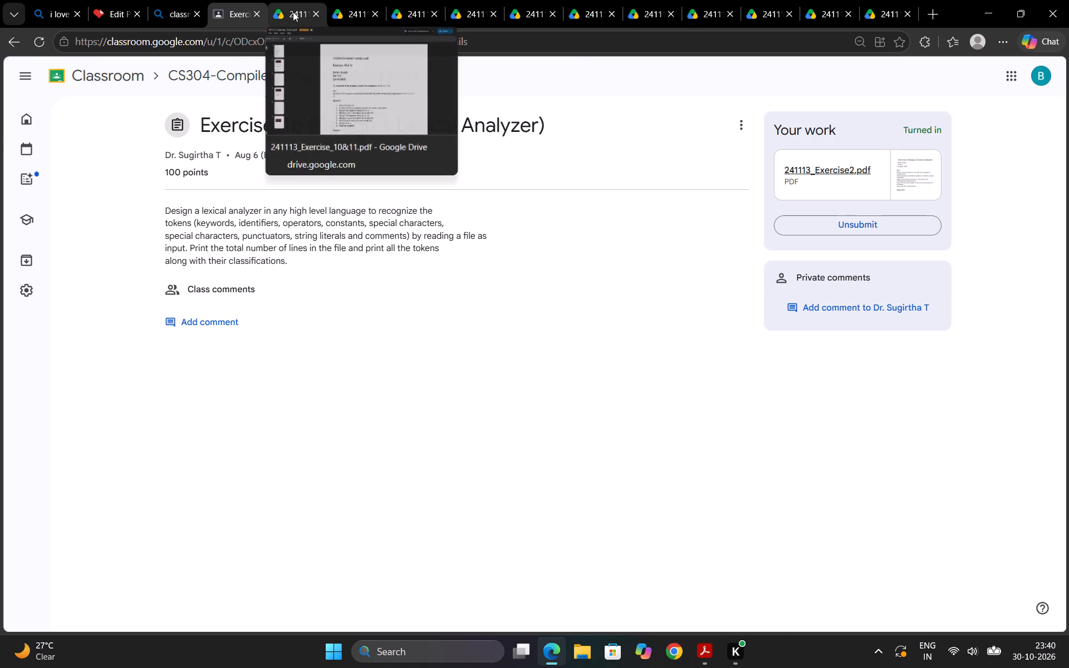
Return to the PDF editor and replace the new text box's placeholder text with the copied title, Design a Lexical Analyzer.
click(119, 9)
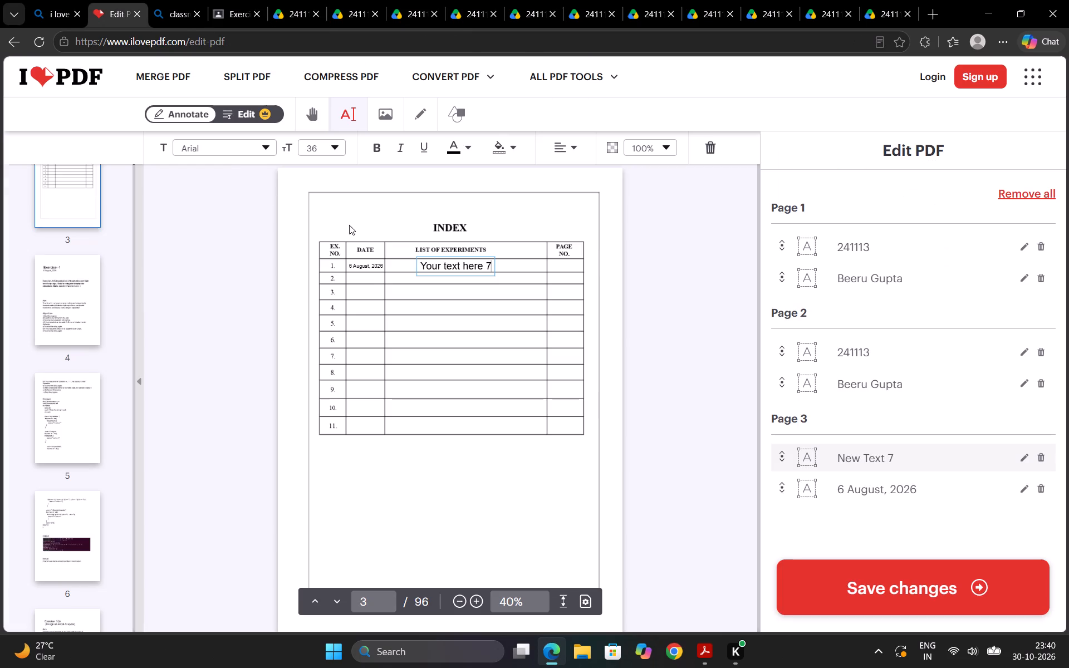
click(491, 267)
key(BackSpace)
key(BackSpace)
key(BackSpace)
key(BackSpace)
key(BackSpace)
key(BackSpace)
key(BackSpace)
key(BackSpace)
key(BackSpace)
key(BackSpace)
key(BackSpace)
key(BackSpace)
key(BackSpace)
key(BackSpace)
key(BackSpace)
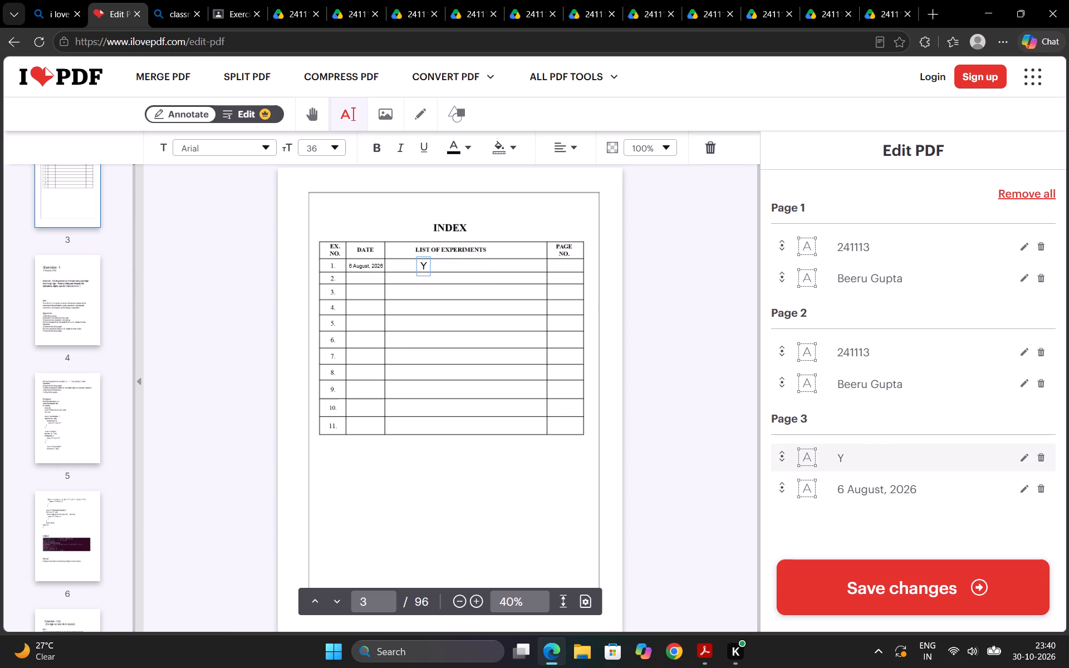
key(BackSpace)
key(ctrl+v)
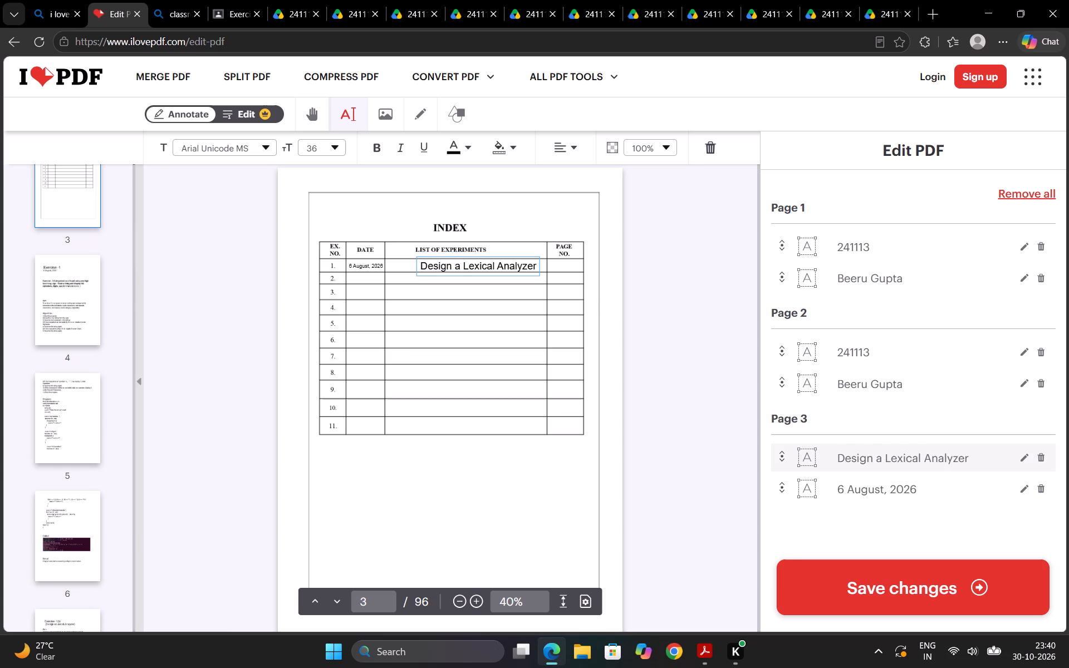
Set the font size of row 1's experiment title to 18.
drag(421, 267, 493, 269)
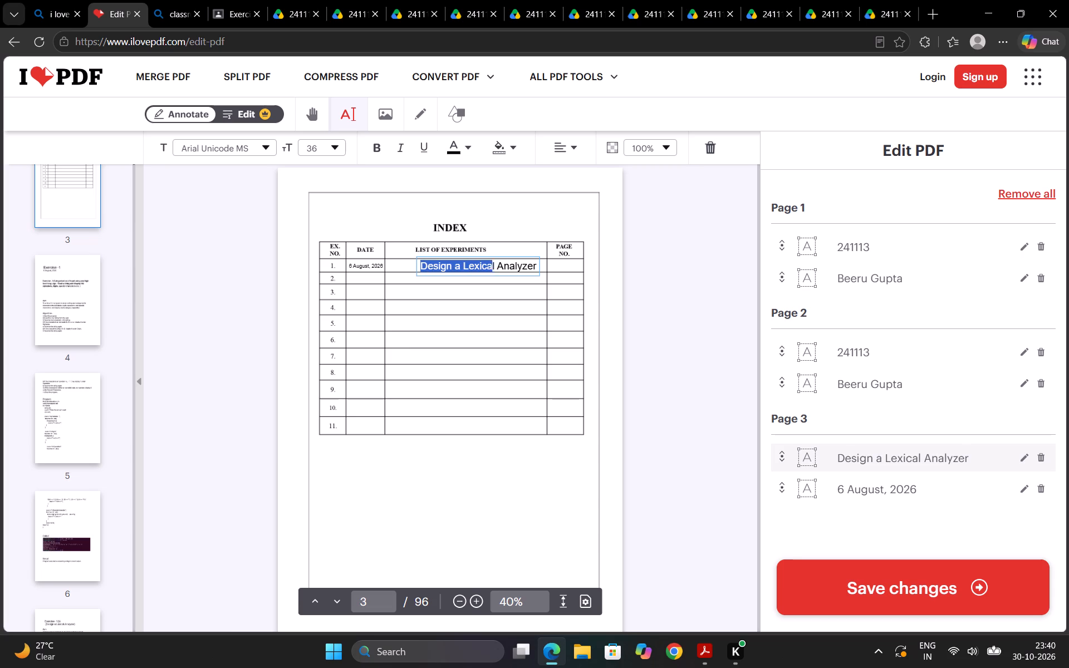
drag(493, 269, 536, 268)
click(337, 148)
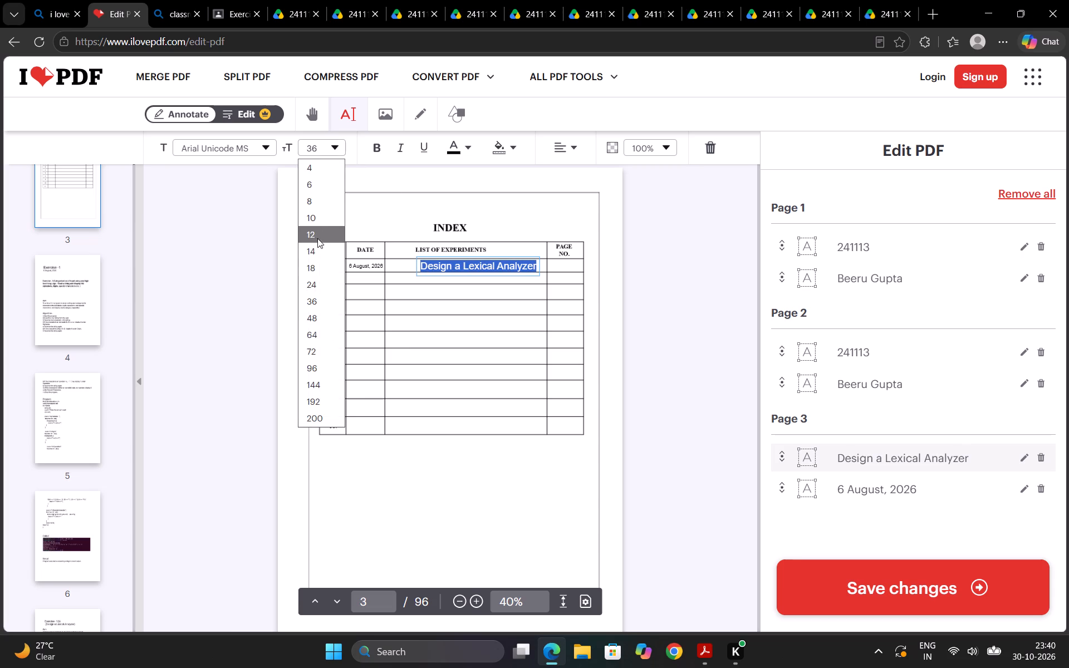
click(317, 266)
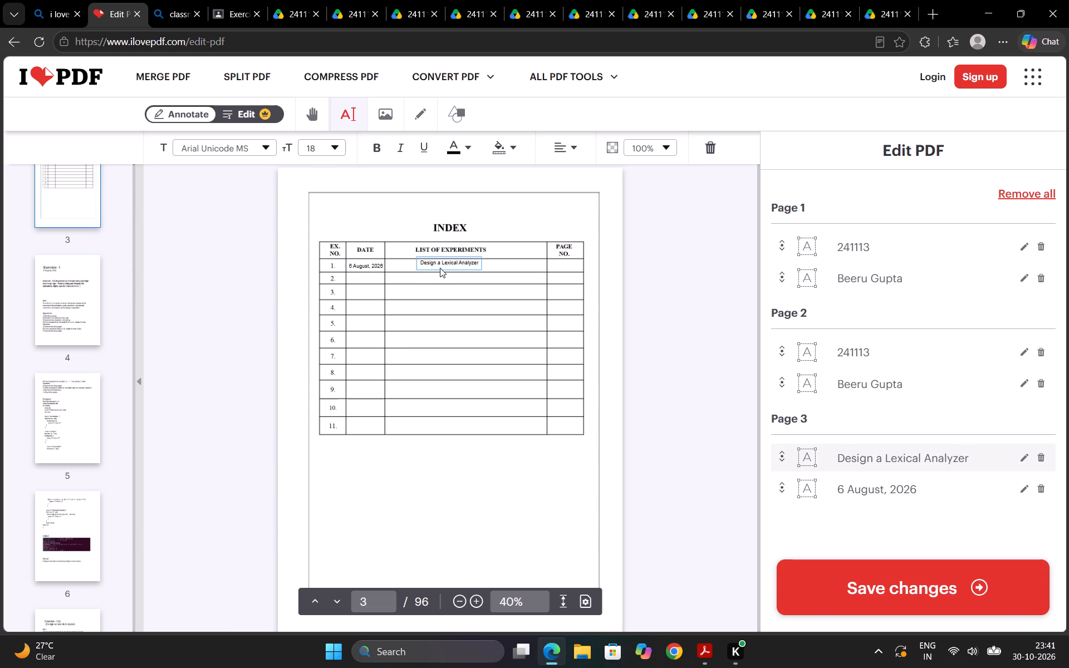
Move the experiment title left so it sits near the start of row 1's LIST OF EXPERIMENTS cell.
click(440, 268)
drag(443, 266, 424, 268)
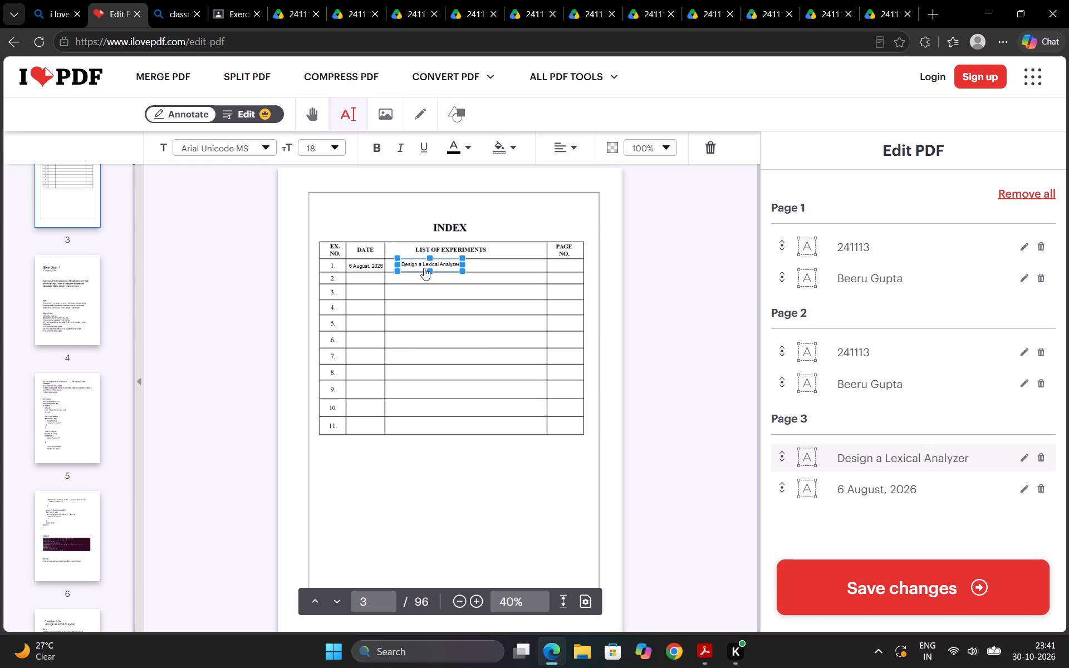
drag(424, 268, 421, 268)
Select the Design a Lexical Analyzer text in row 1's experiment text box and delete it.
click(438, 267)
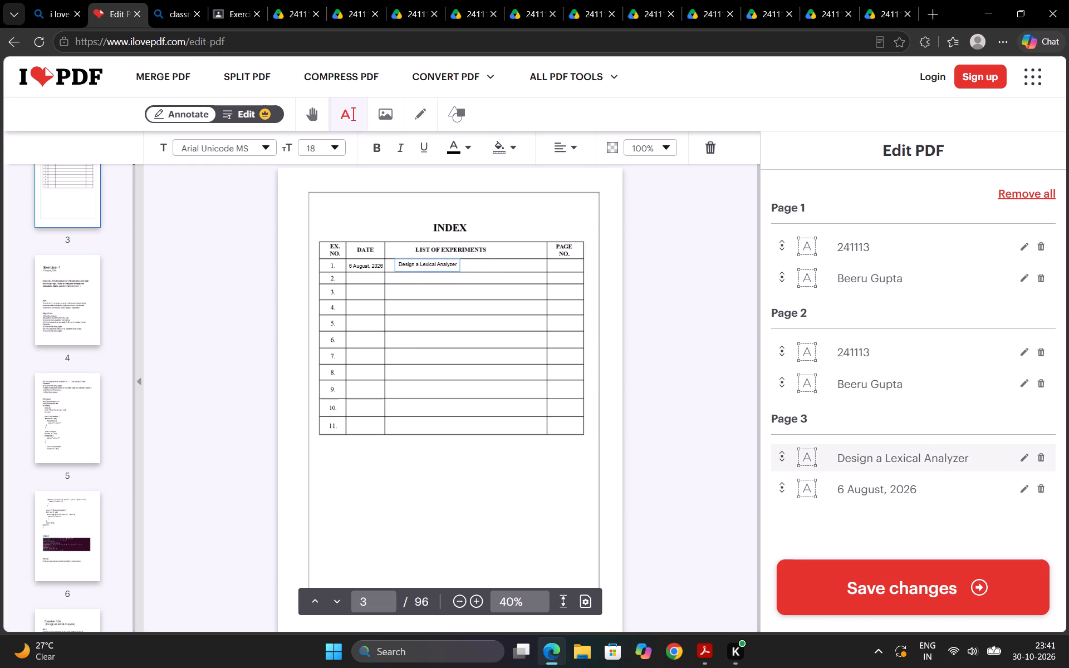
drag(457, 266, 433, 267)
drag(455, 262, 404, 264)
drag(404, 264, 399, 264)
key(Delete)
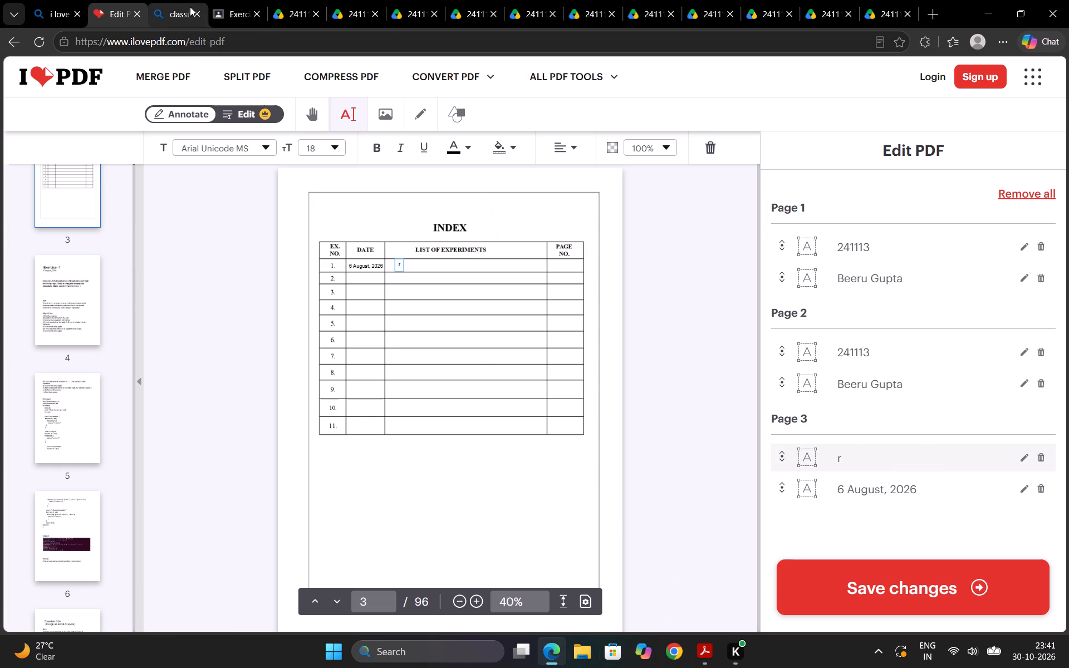
Switch to Classroom, open the Exercise - 1a assignment and copy its title text from "Categorization of input" through "special characters etc".
click(233, 7)
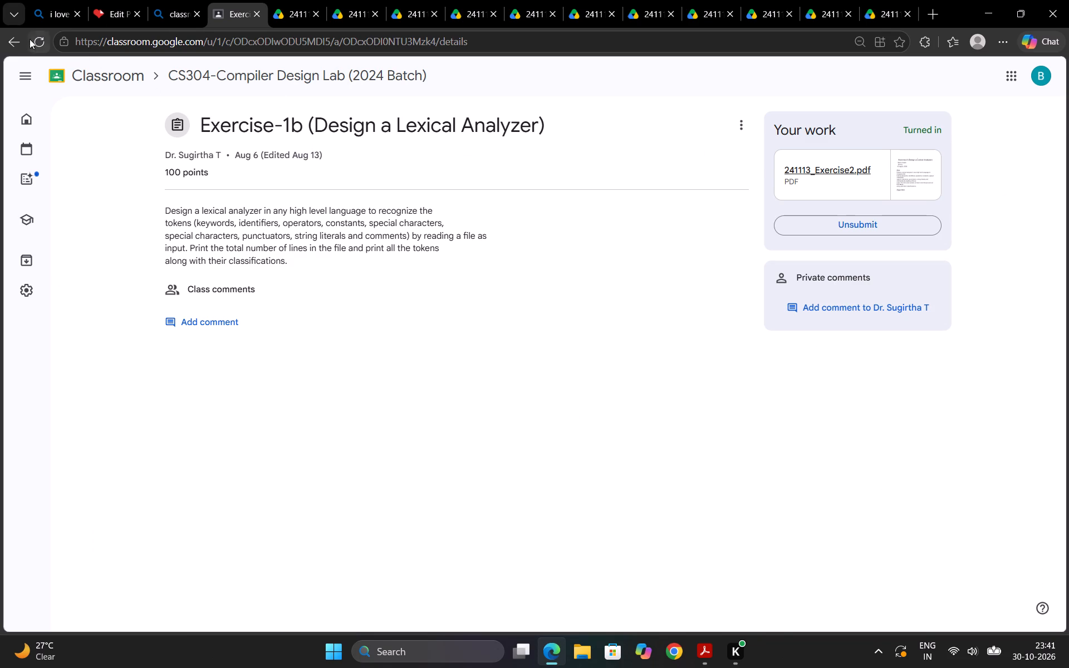
click(13, 39)
scroll(598, 325, up, 4)
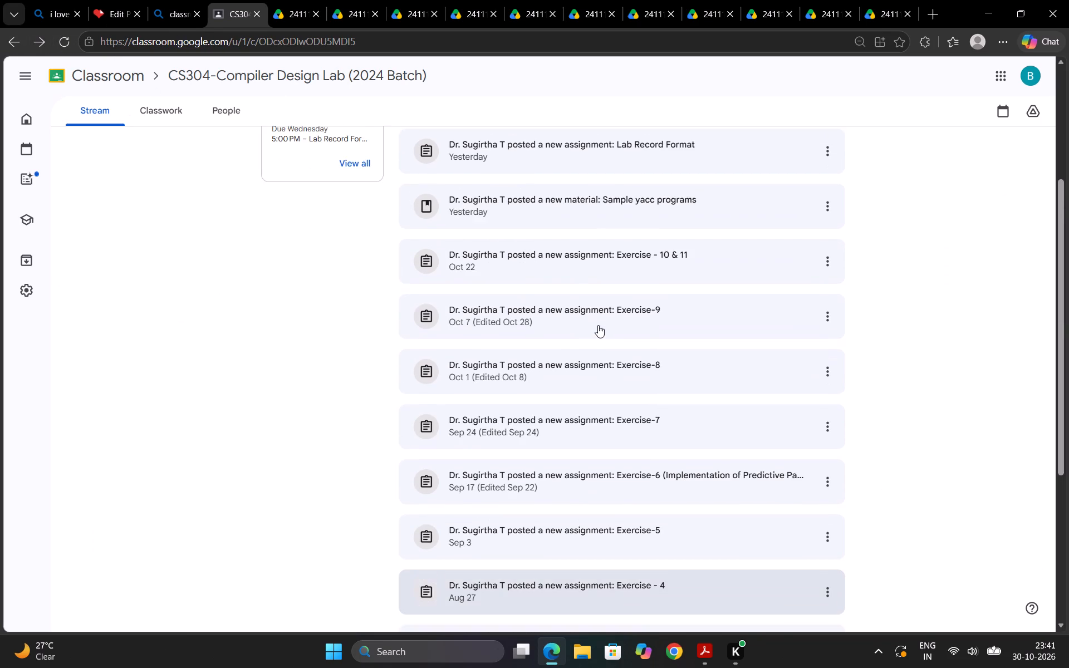
scroll(598, 325, down, 7)
click(627, 582)
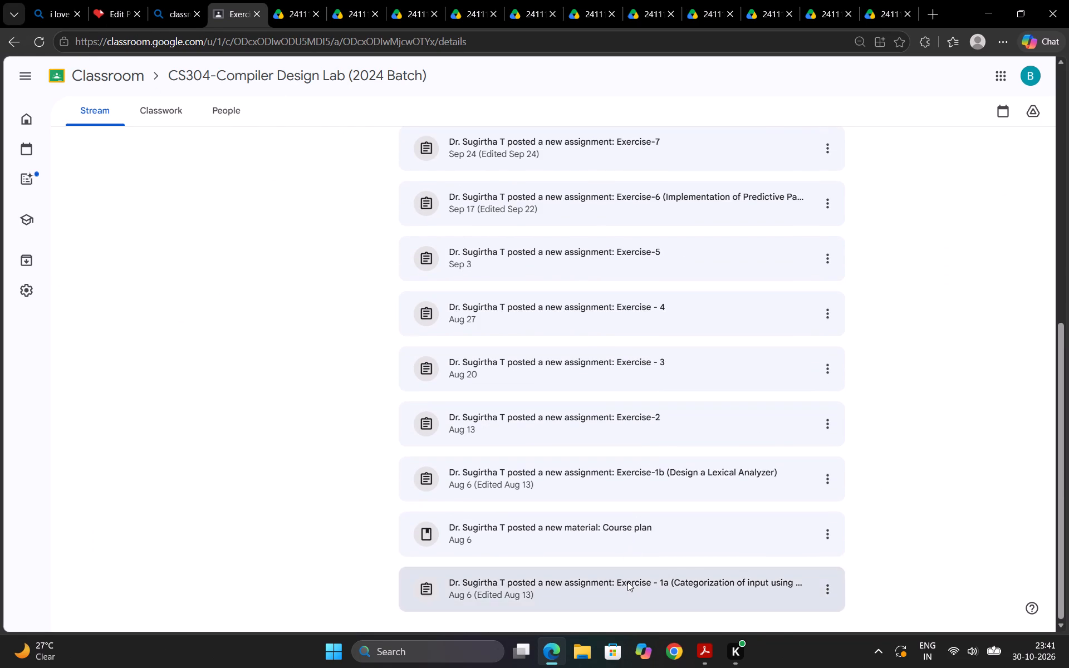
drag(326, 124, 395, 171)
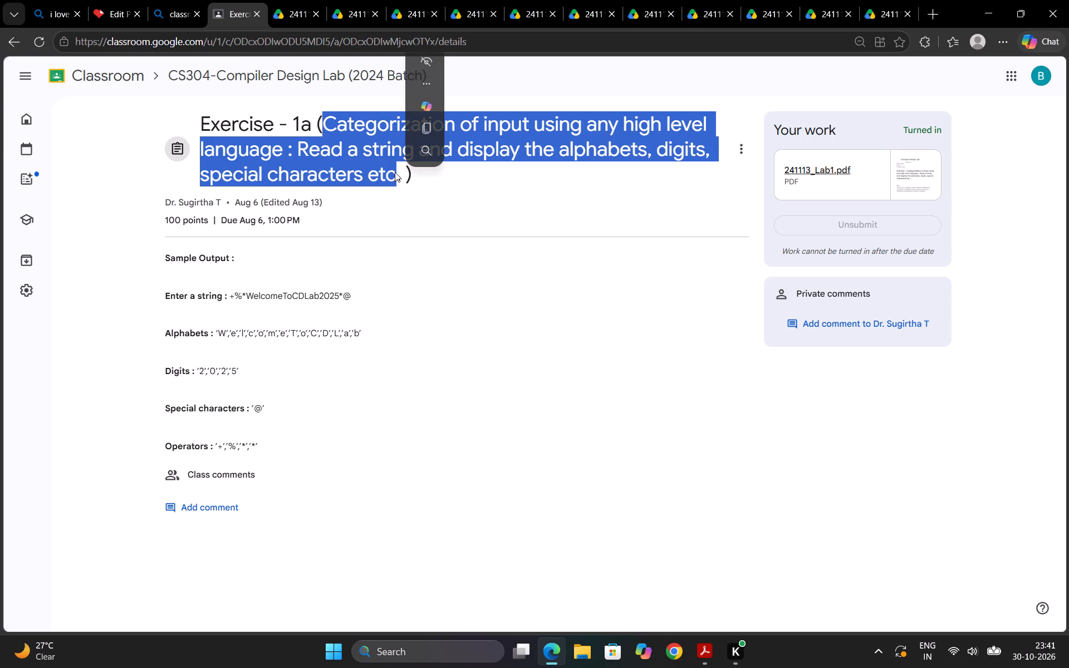
key(ctrl+c)
click(441, 223)
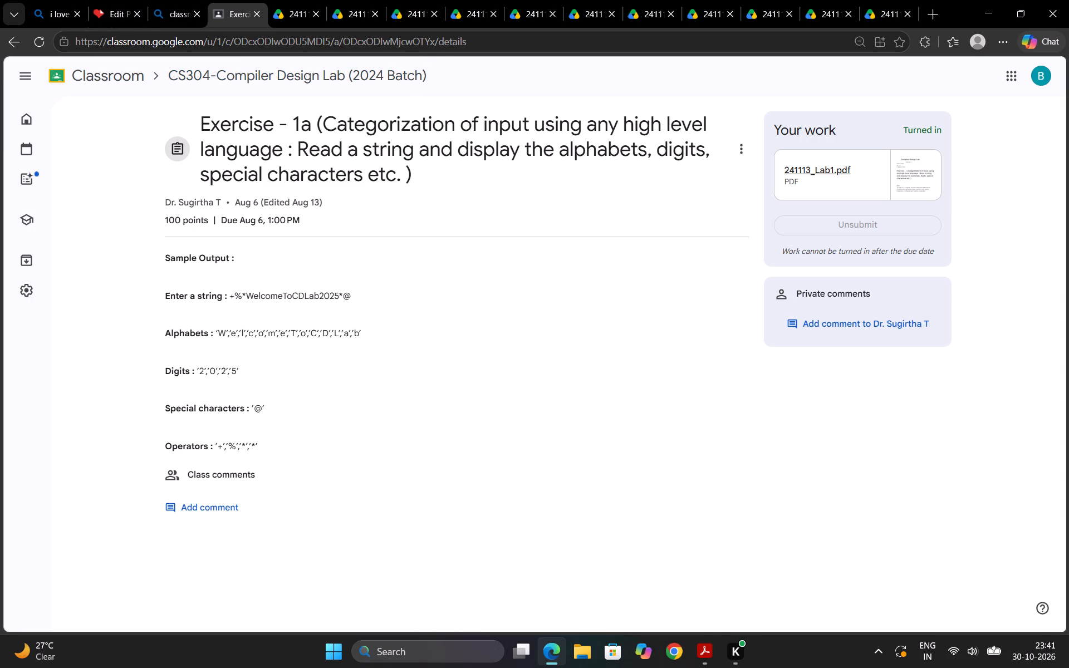
Switch back to the iLovePDF editor and paste the copied Exercise 1a title into row 1's experiment text box.
click(115, 8)
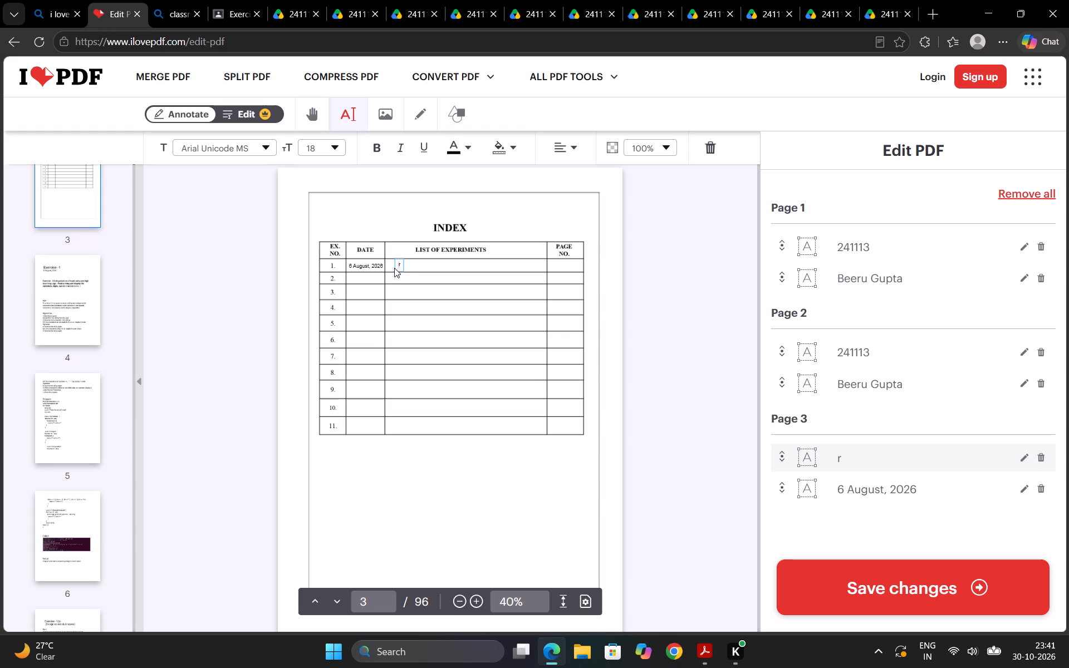
click(399, 264)
key(ctrl+v)
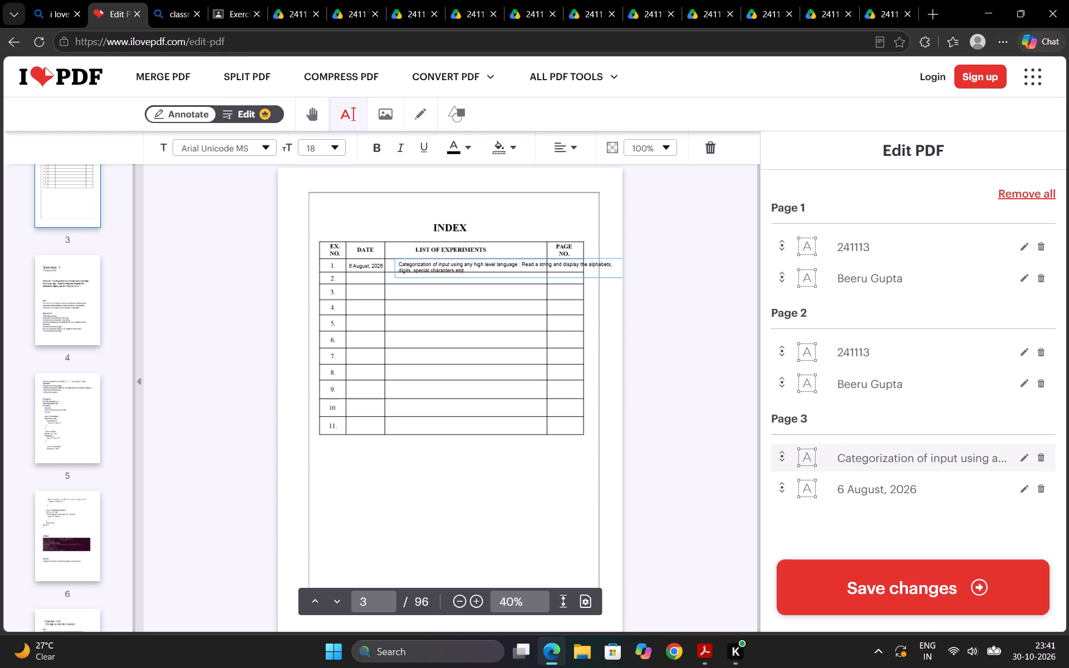
Shift row 1's experiment title slightly and narrow its text box so it wraps within the LIST OF EXPERIMENTS column.
drag(532, 274, 521, 273)
click(523, 266)
click(531, 266)
drag(613, 276, 583, 272)
click(438, 272)
drag(444, 277, 434, 276)
click(469, 275)
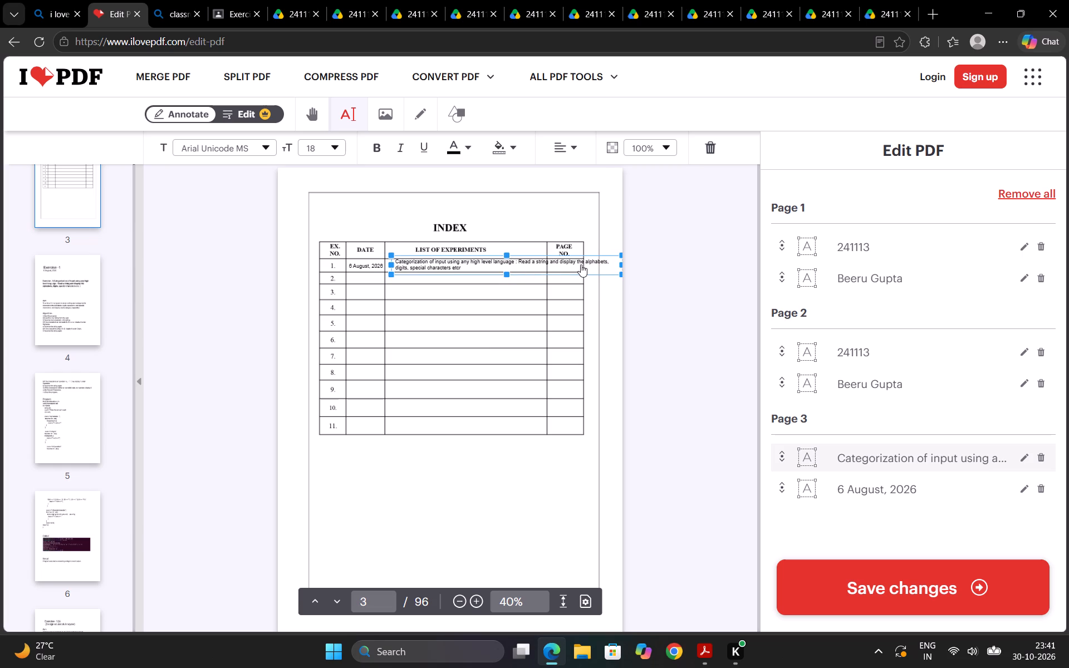
drag(620, 263, 606, 263)
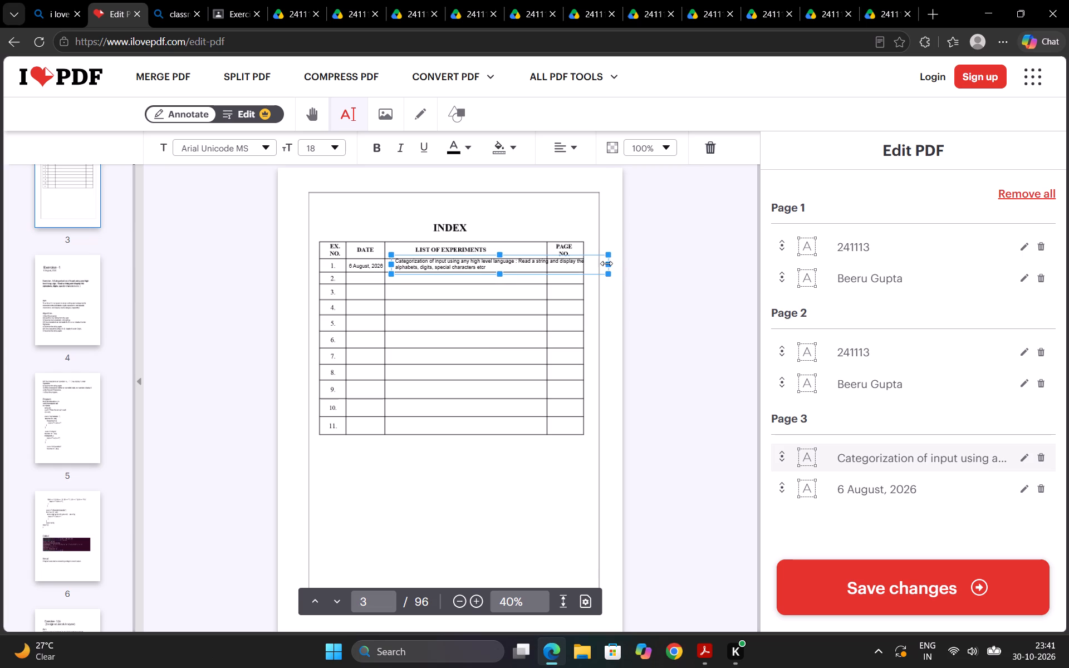
drag(606, 263, 547, 264)
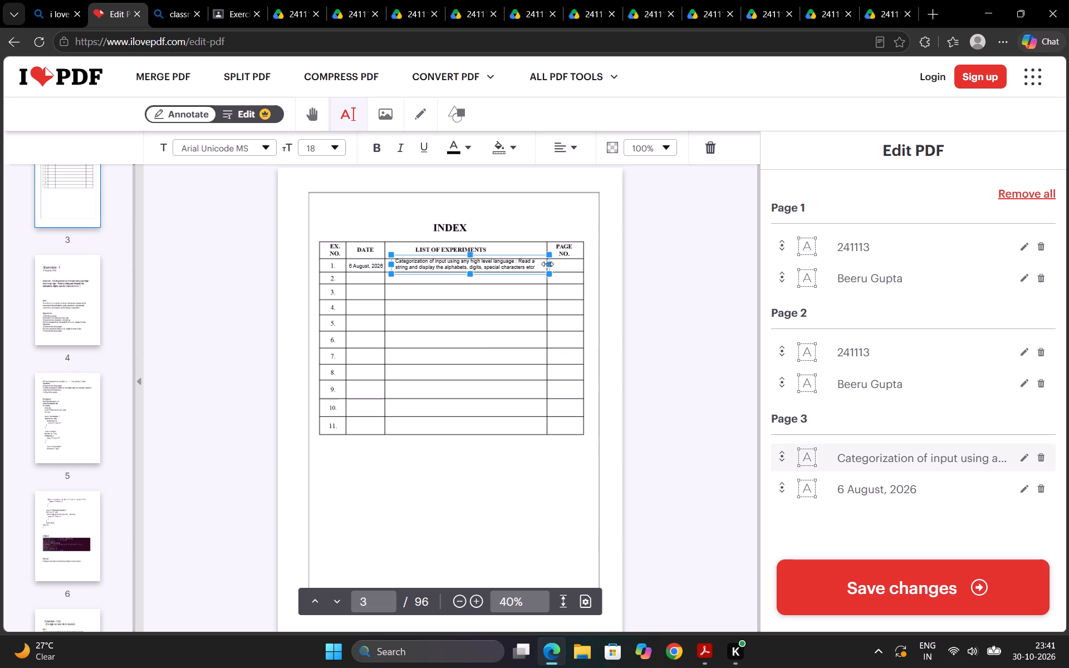
drag(547, 264, 542, 264)
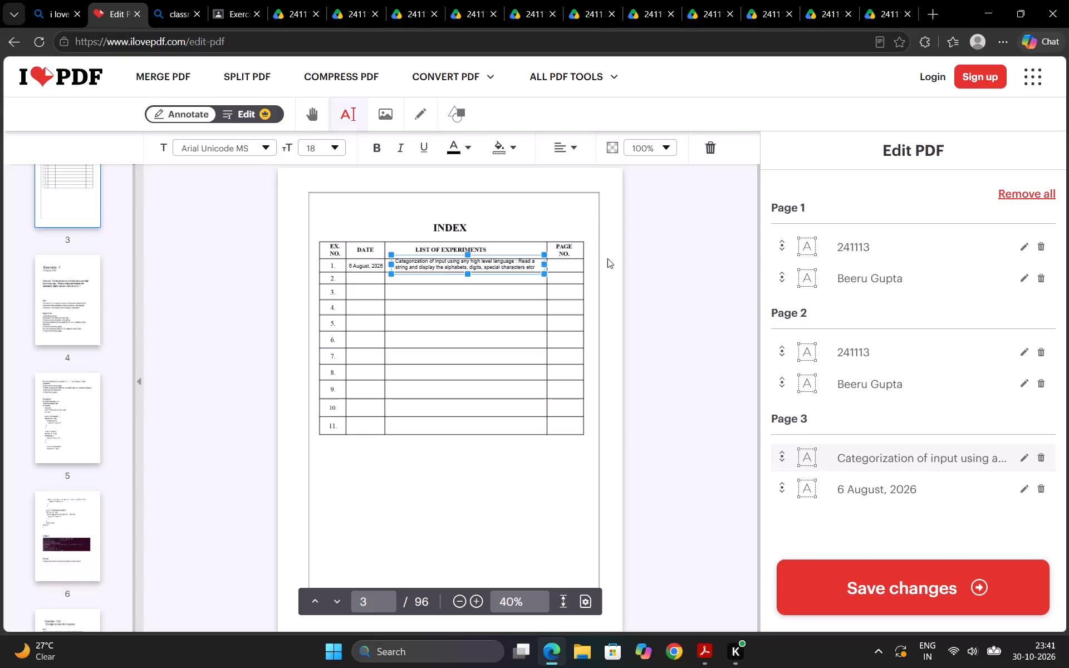
click(607, 258)
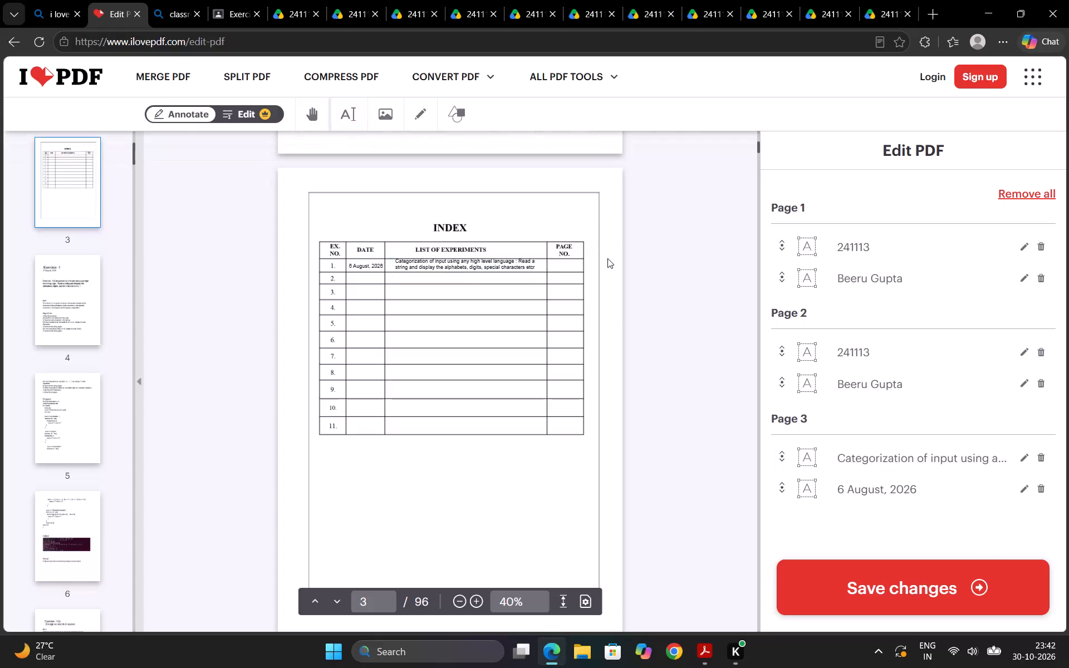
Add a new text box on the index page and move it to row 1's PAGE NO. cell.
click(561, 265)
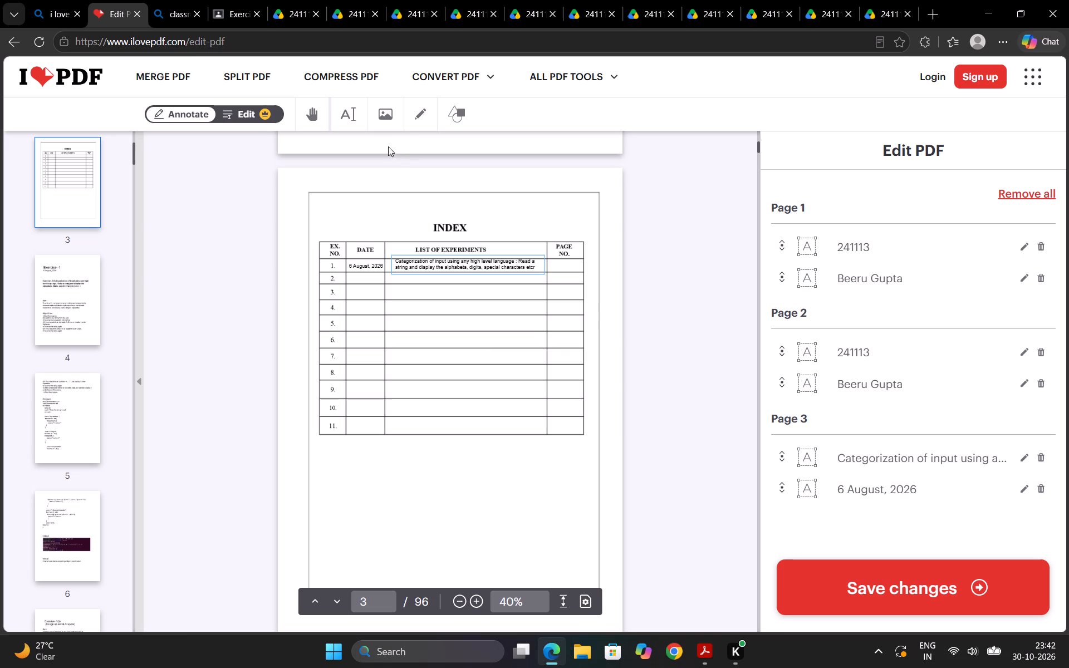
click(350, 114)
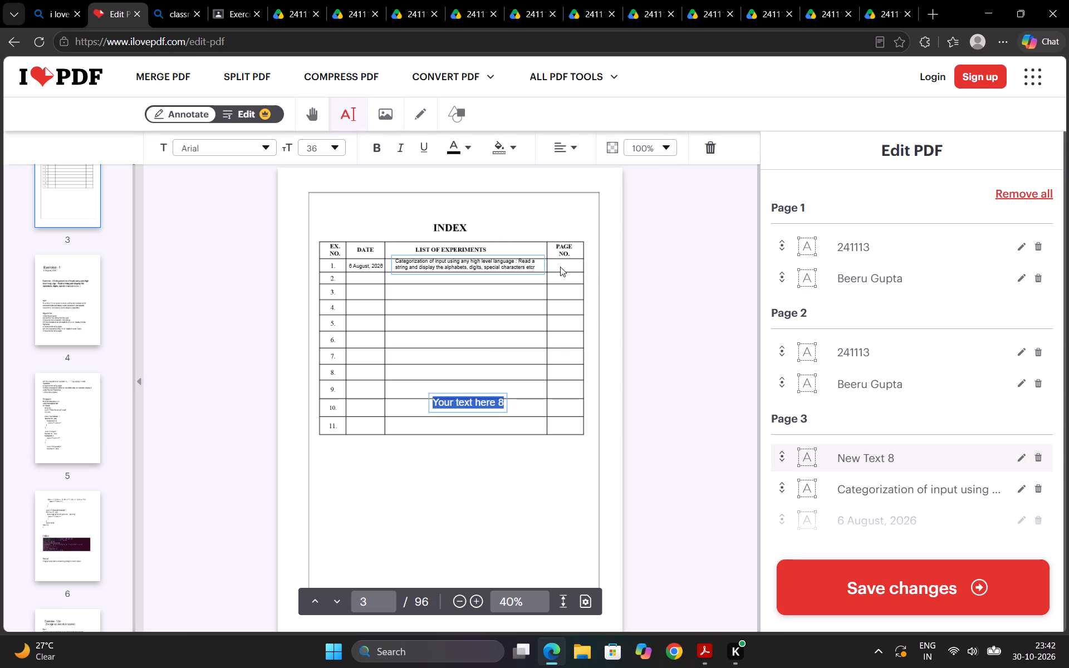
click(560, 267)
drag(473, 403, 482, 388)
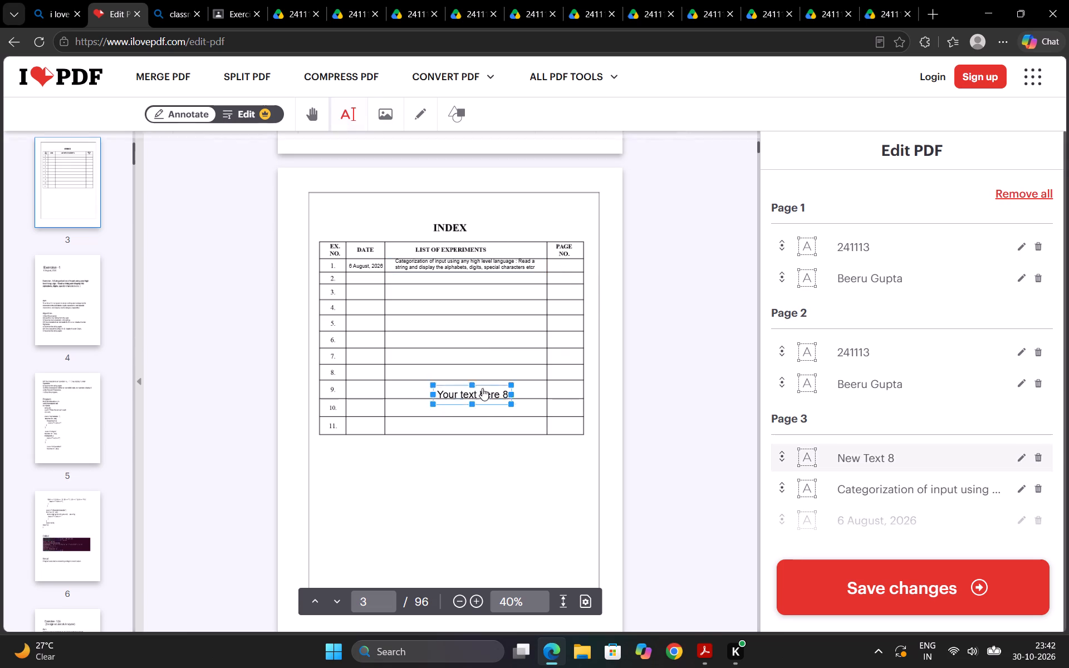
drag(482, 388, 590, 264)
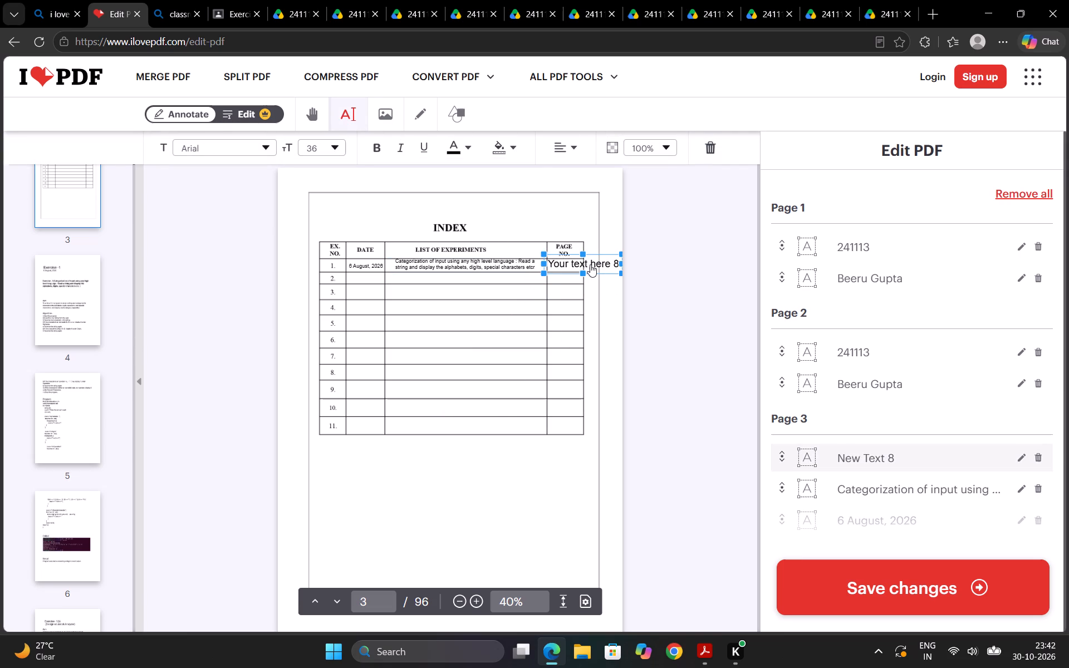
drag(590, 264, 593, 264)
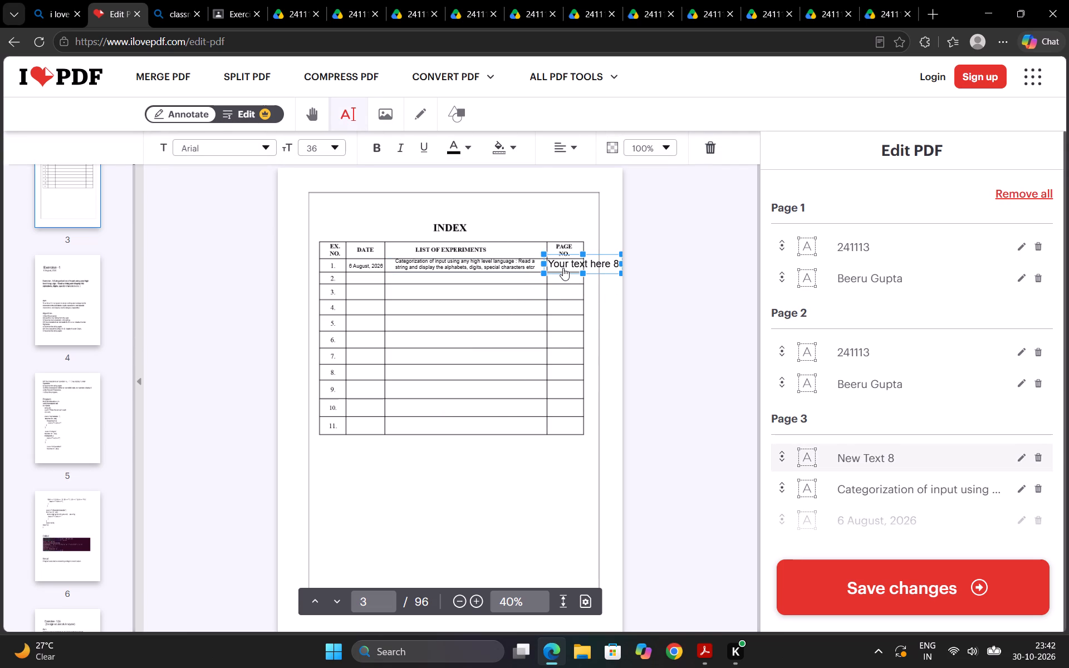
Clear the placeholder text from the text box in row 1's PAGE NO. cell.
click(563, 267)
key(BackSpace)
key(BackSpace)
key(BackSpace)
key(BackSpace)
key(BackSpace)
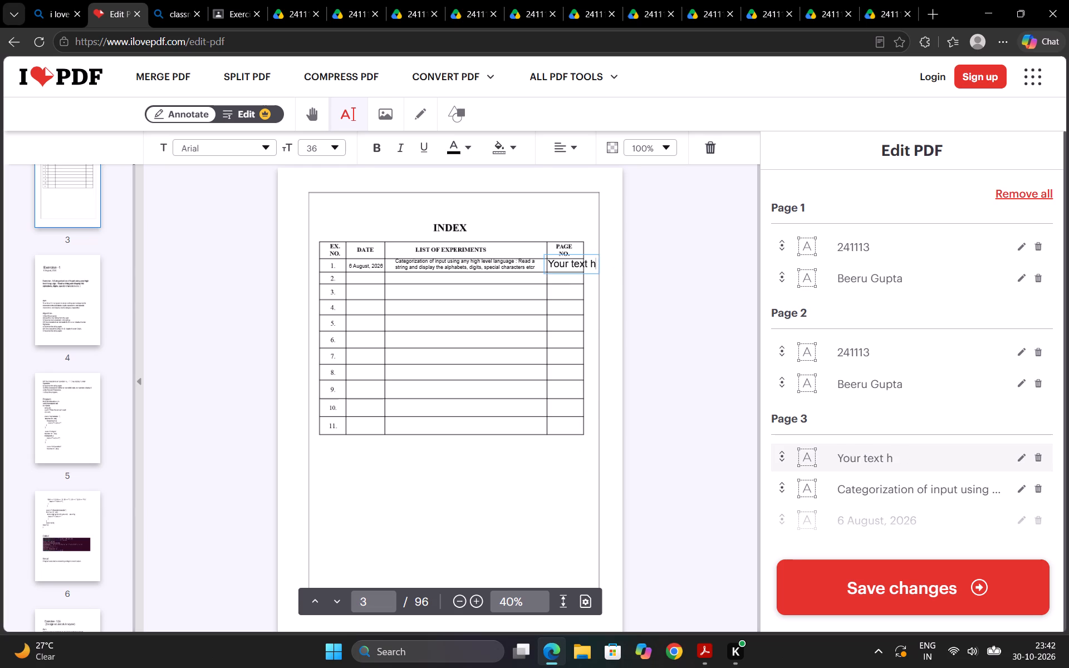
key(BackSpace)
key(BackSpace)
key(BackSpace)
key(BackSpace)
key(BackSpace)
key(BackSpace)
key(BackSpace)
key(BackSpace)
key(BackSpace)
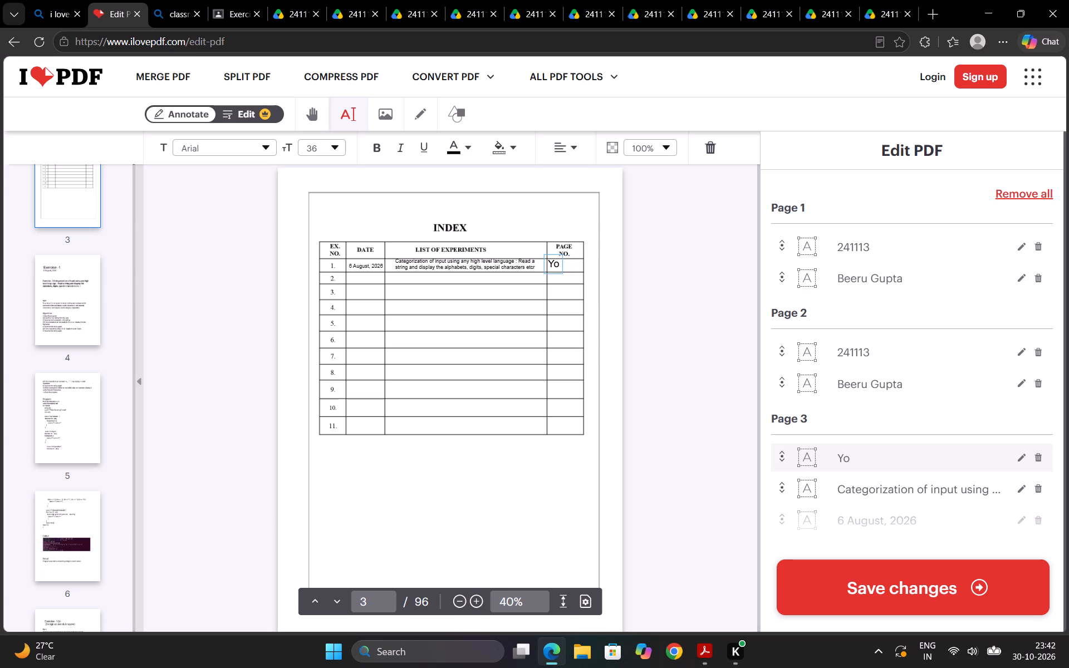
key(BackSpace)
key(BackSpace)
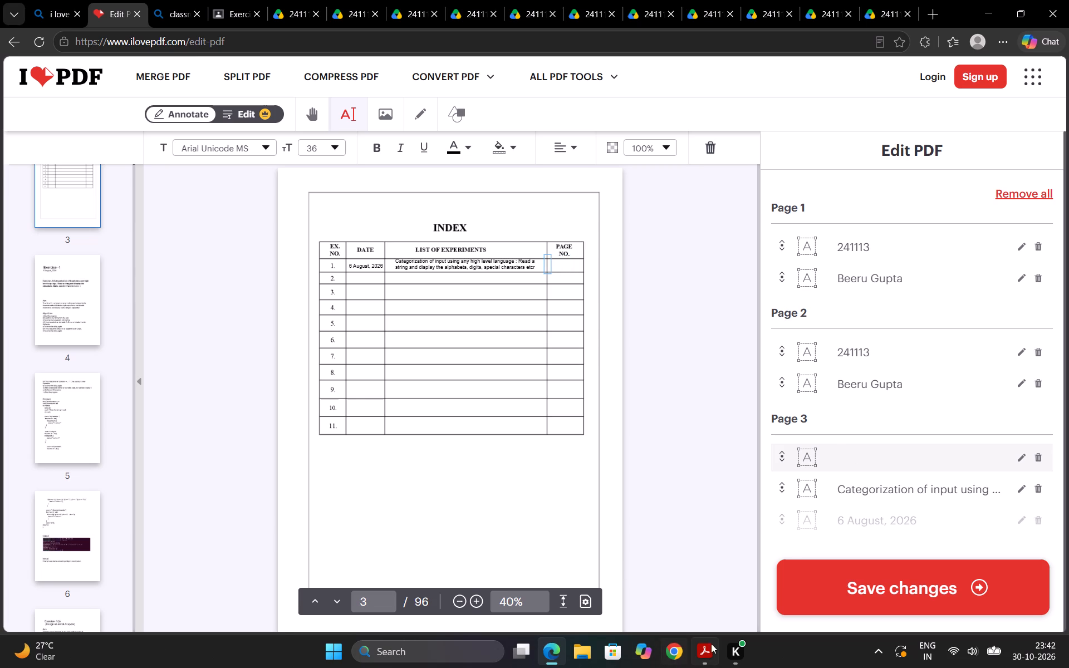
Switch to Acrobat and check which page of ilovepdf_merged (1).pdf Exercise - I starts on.
click(707, 651)
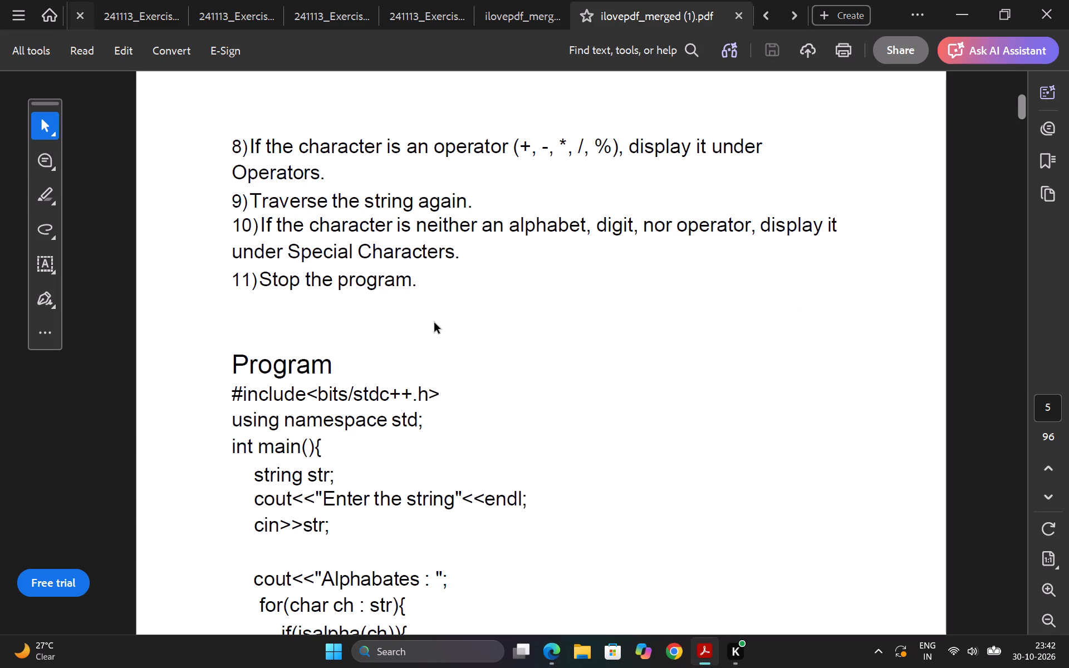
scroll(434, 323, up, 20)
scroll(434, 323, up, 1)
scroll(434, 323, down, 10)
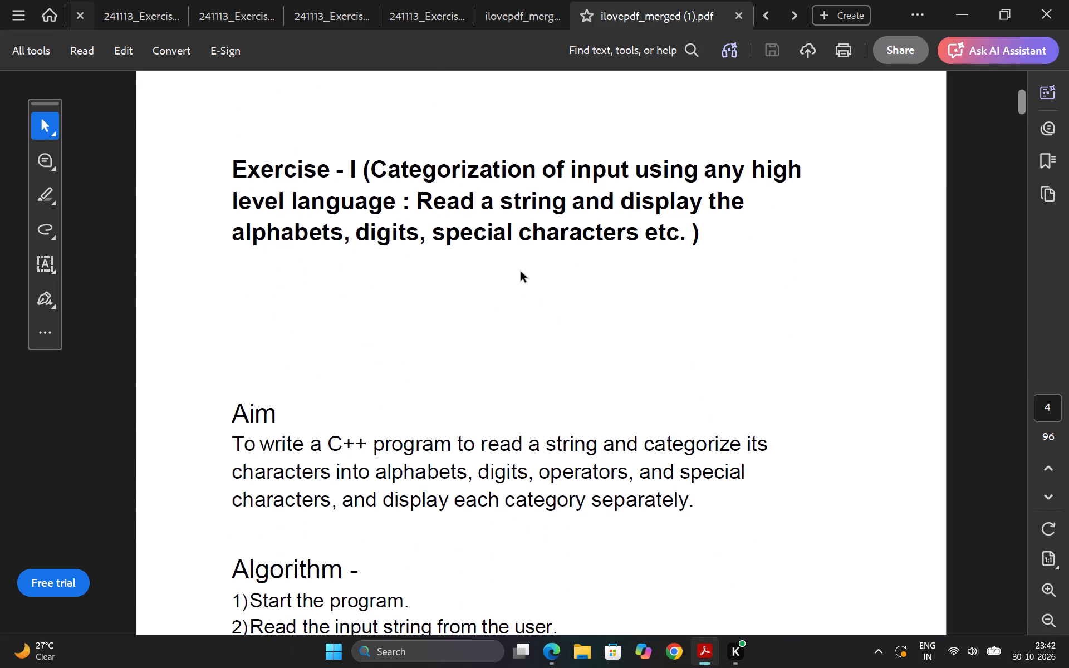
Return to the iLovePDF editor, add a new text box and move it to row 1's PAGE NO. cell.
click(551, 653)
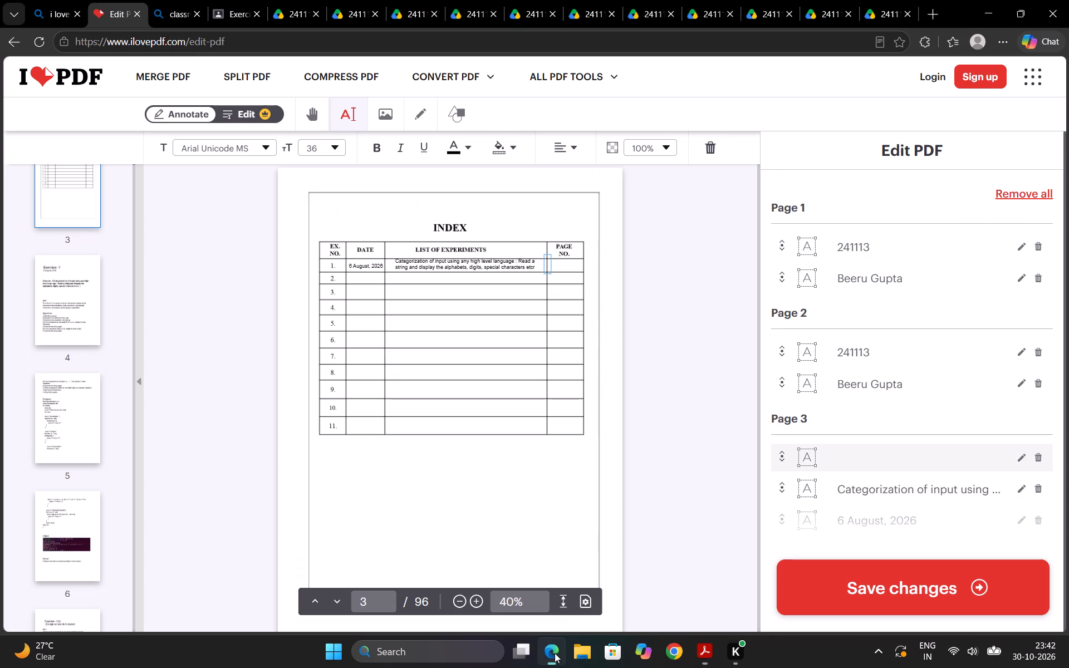
click(549, 267)
click(558, 266)
click(558, 266)
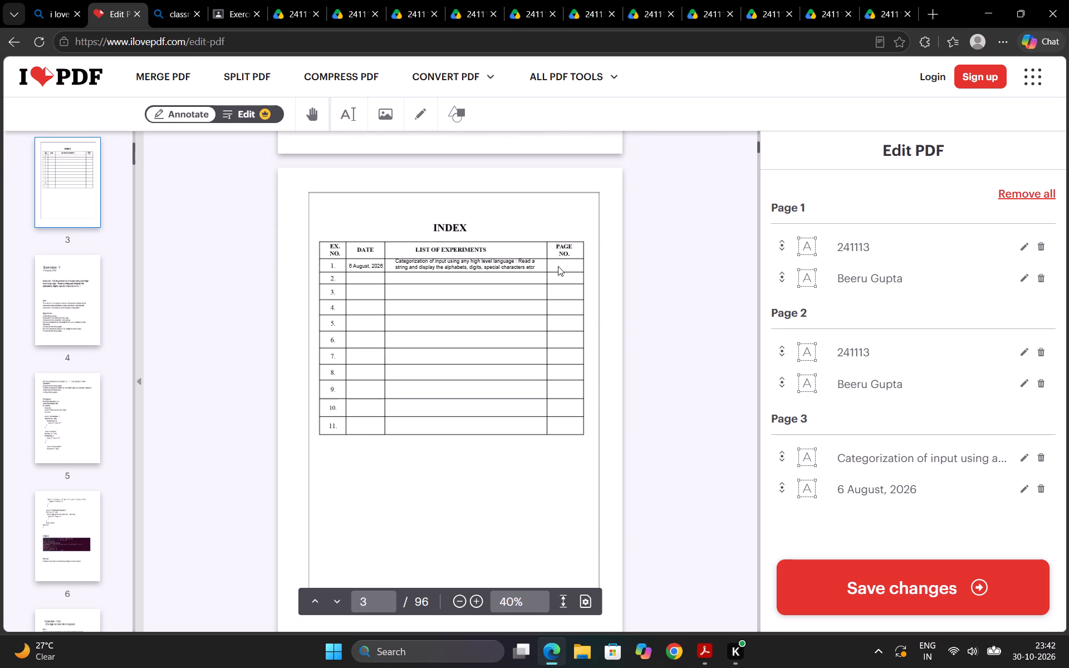
click(558, 266)
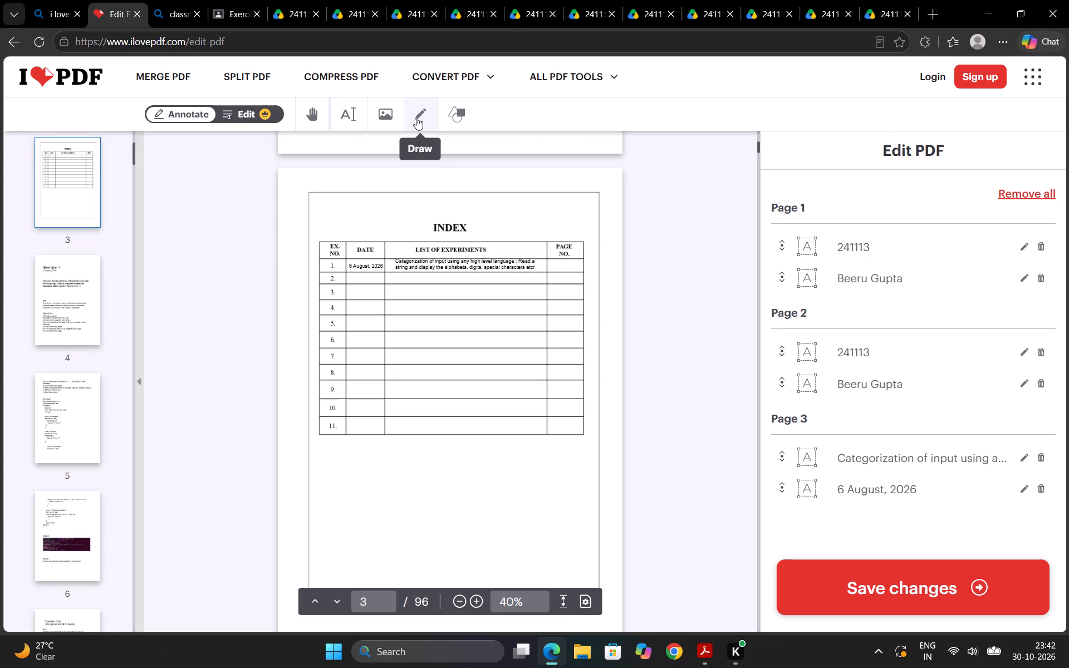
click(344, 121)
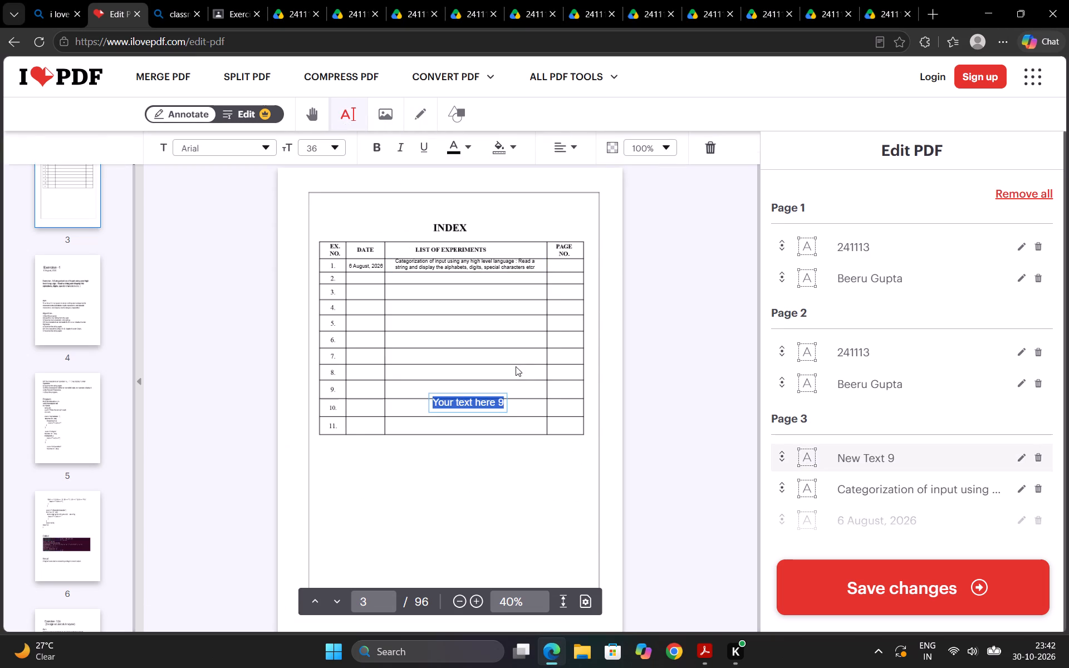
drag(477, 408, 507, 374)
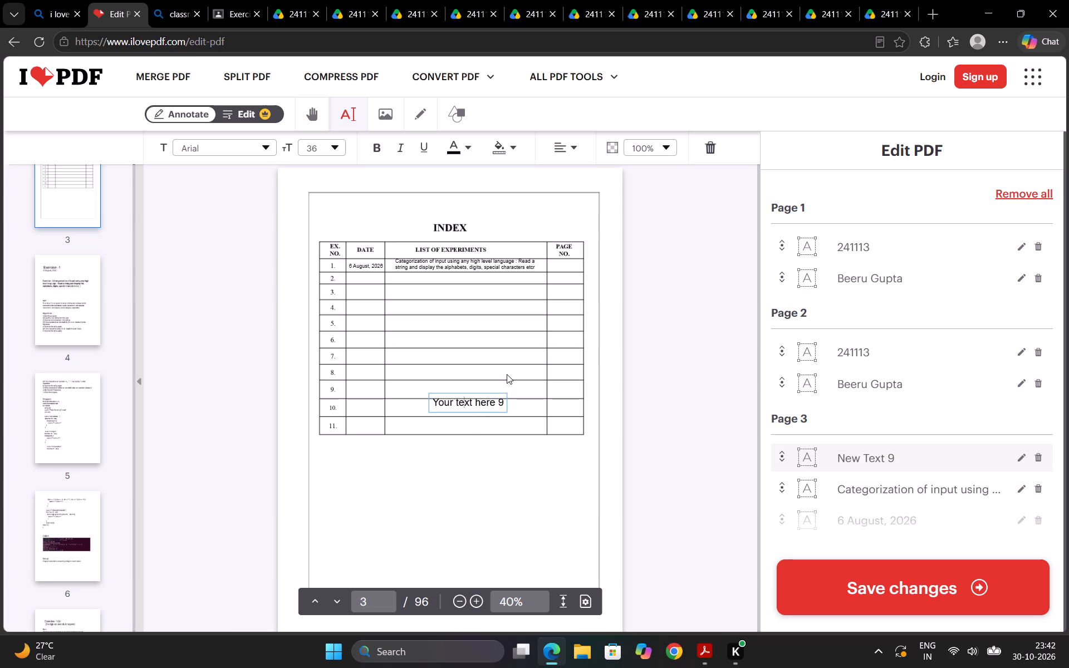
drag(507, 374, 507, 375)
click(484, 412)
click(486, 403)
drag(485, 407, 506, 387)
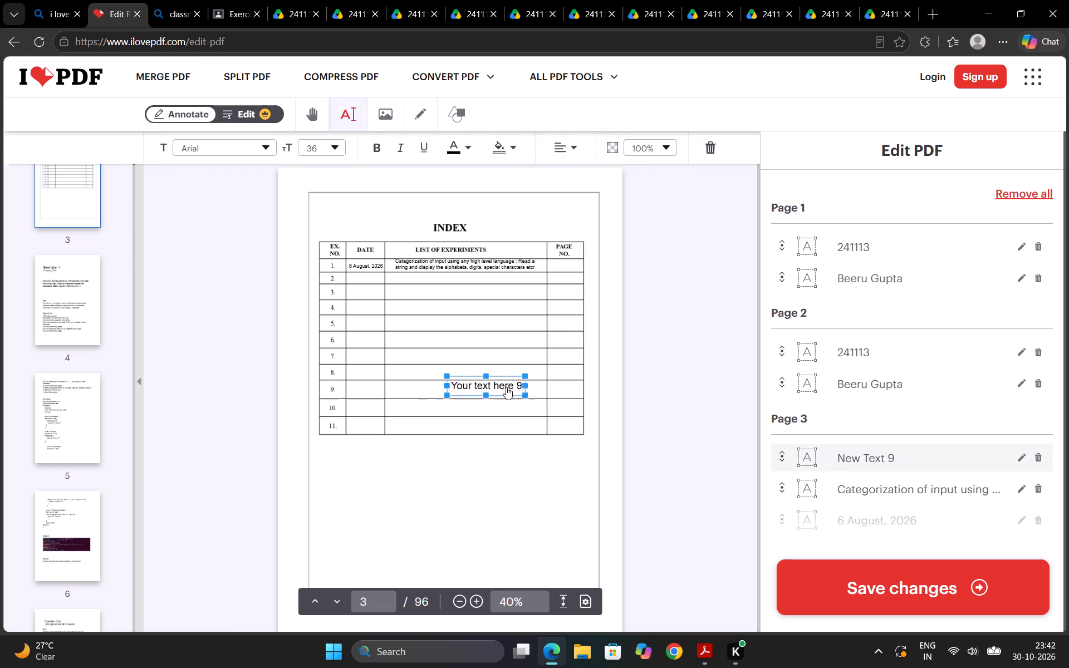
drag(506, 387, 604, 268)
Replace the placeholder text in row 1's PAGE NO. text box with page number 4.
click(568, 264)
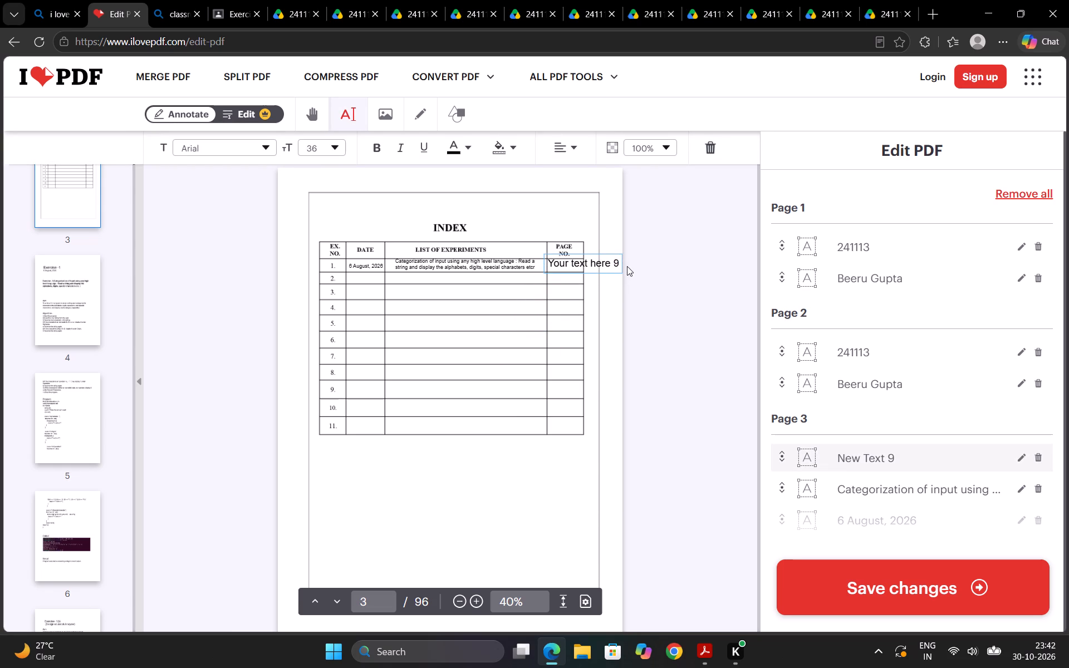
key(BackSpace)
key(BackSpace)
key(BackSpace)
key(BackSpace)
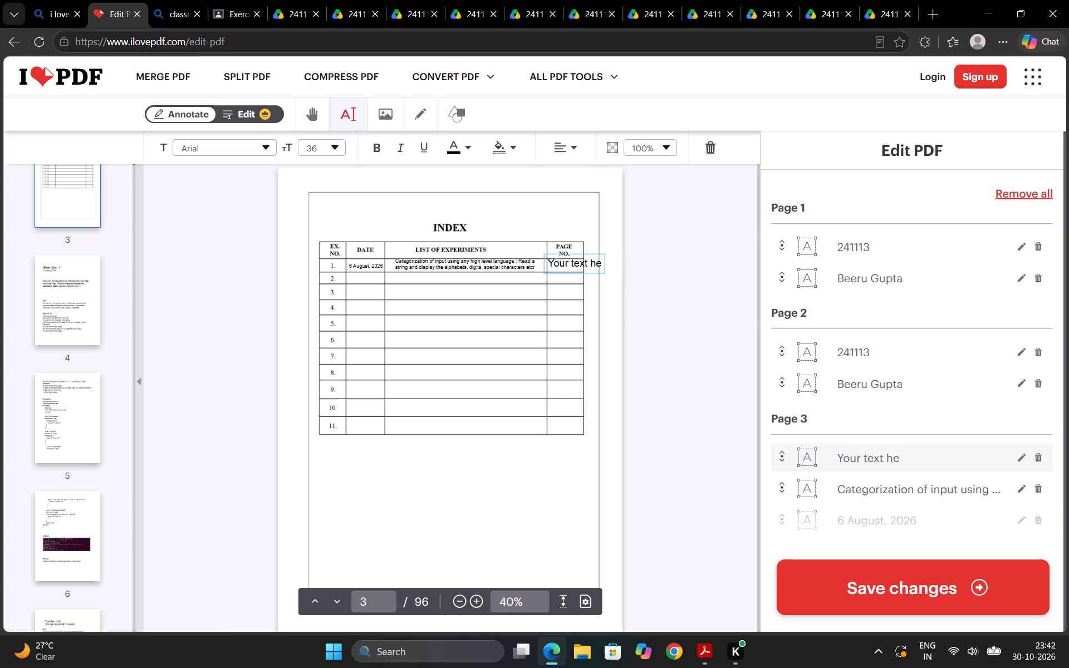
key(BackSpace)
key(BackSpace)
key(BackSpace)
key(BackSpace)
key(BackSpace)
key(BackSpace)
key(BackSpace)
key(BackSpace)
key(BackSpace)
key(BackSpace)
key(BackSpace)
key(BackSpace)
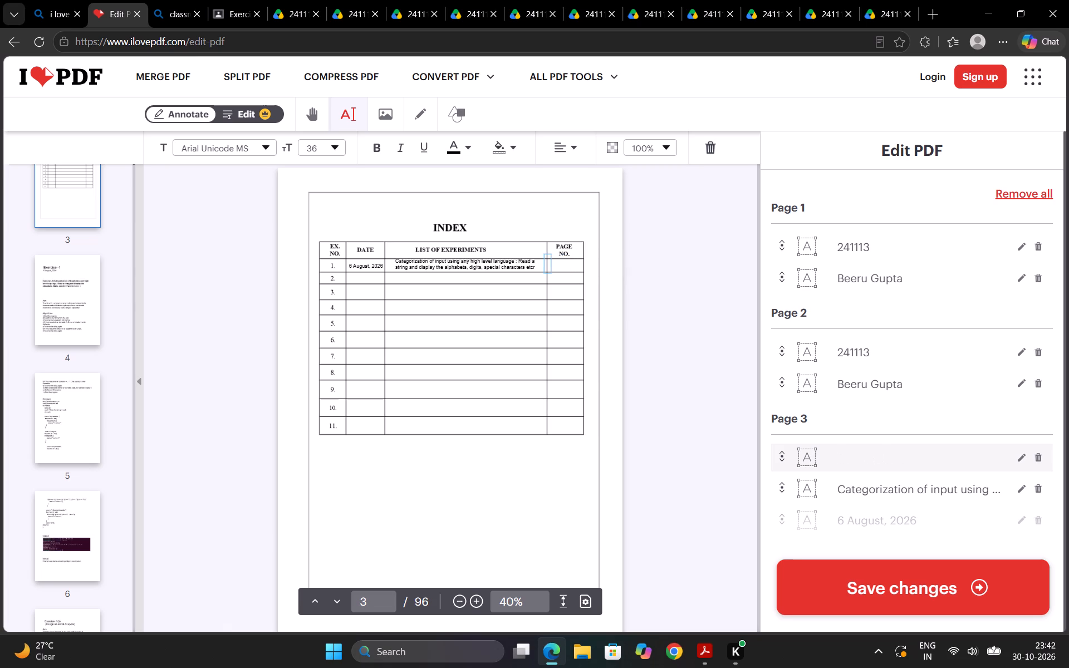
key(space)
key(4)
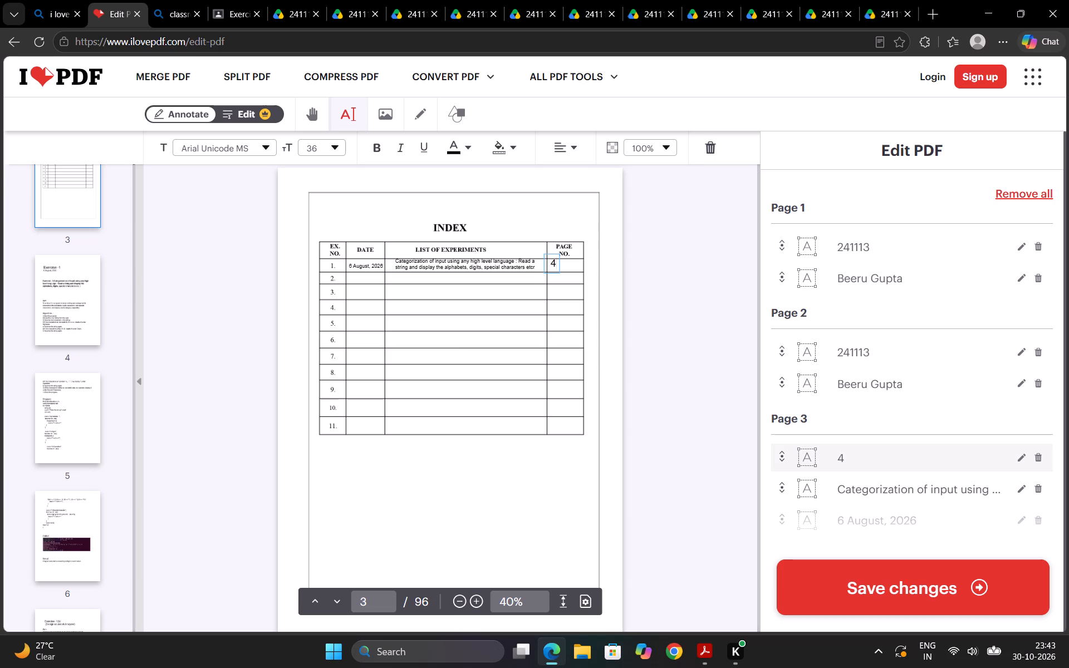
Set the font size of page number 4 in row 1's PAGE NO. cell to 24.
click(551, 265)
click(337, 150)
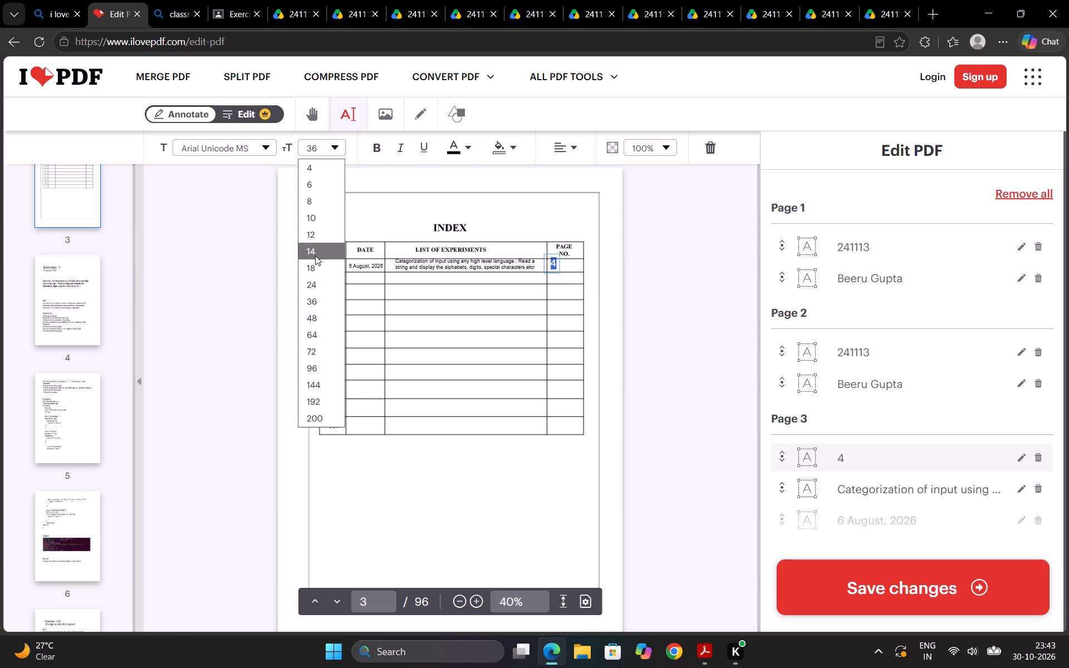
click(314, 268)
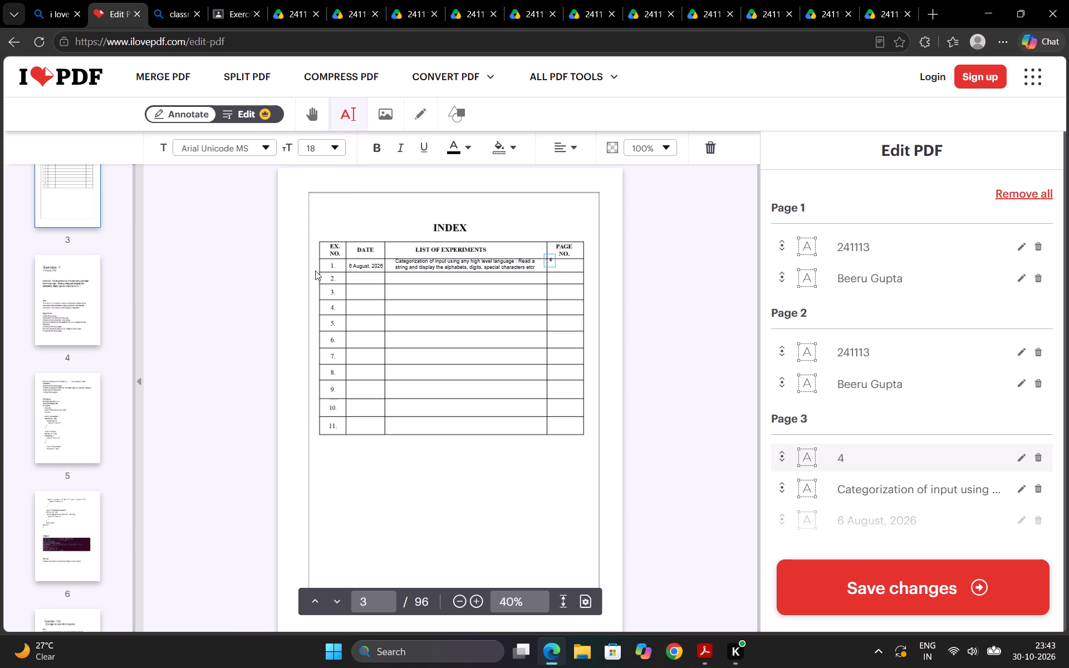
click(337, 151)
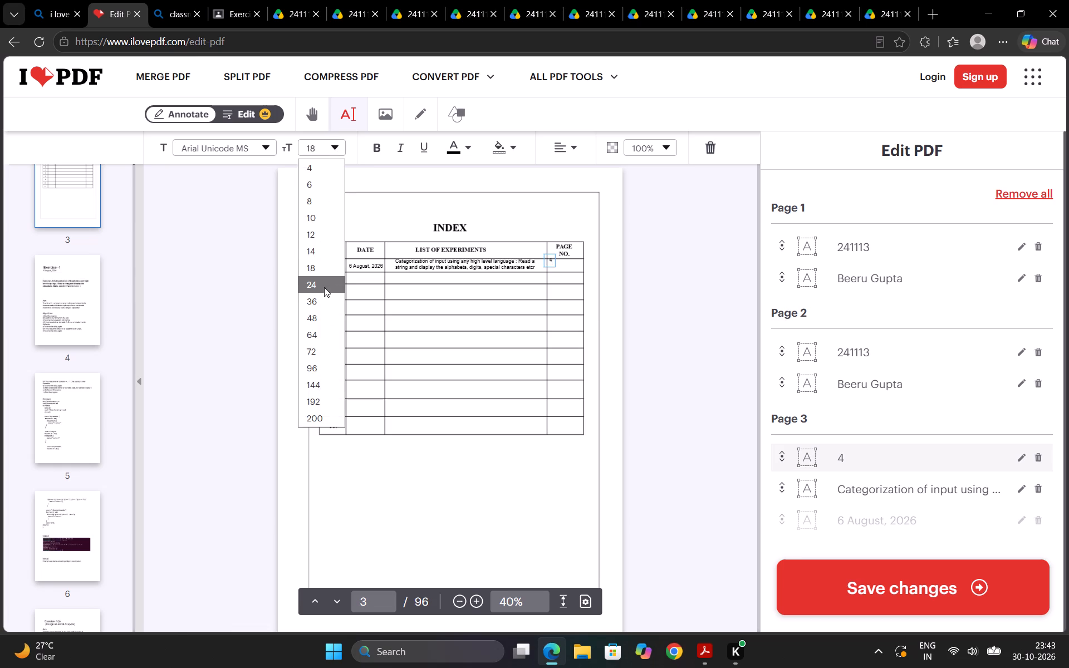
click(324, 287)
click(636, 288)
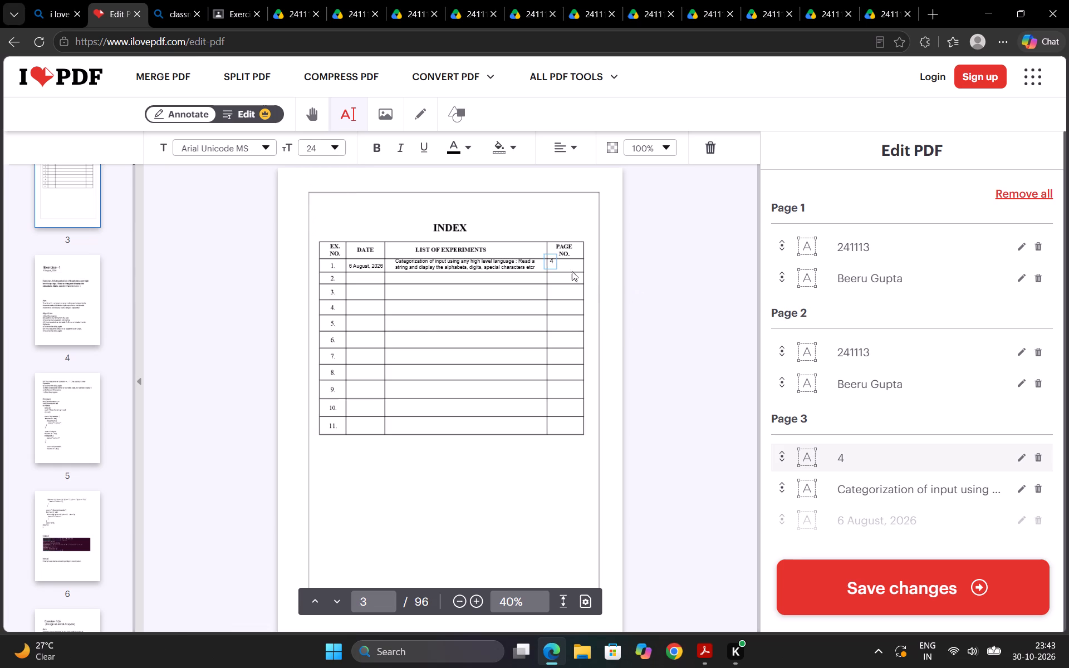
Move the page number 4 to the middle of row 1's PAGE NO. cell and deselect it.
click(555, 264)
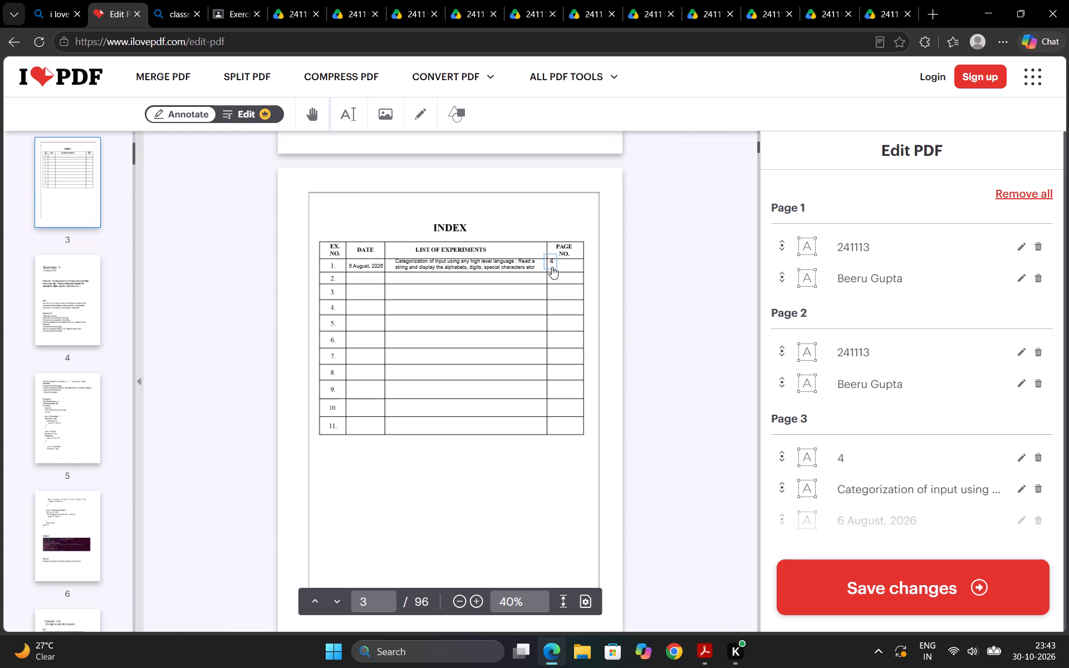
drag(552, 267, 565, 271)
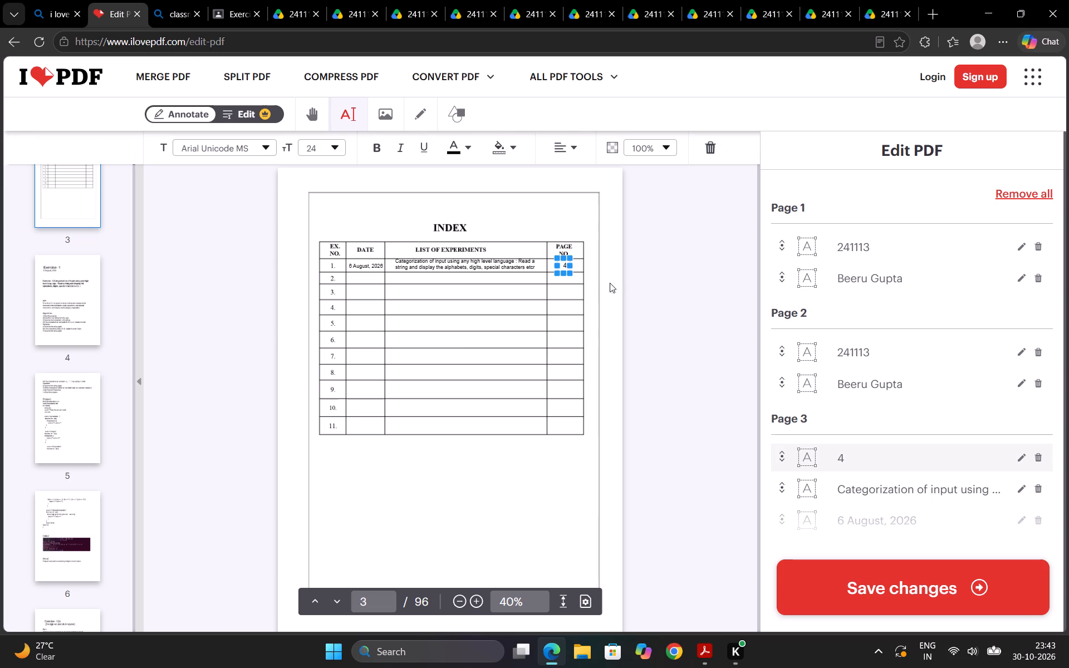
click(634, 279)
click(590, 374)
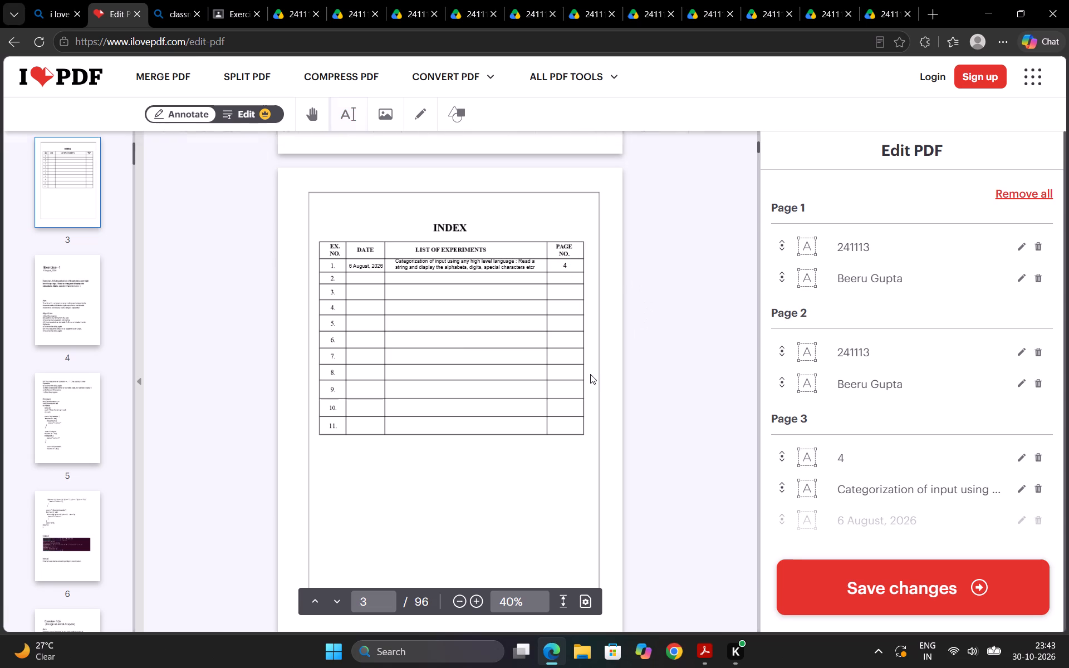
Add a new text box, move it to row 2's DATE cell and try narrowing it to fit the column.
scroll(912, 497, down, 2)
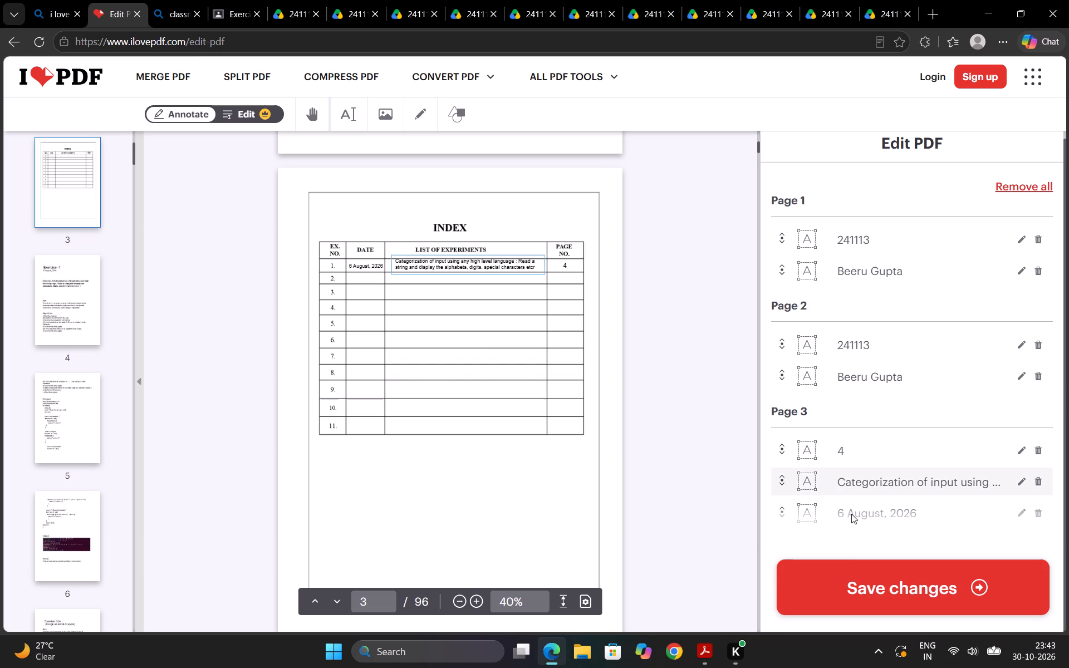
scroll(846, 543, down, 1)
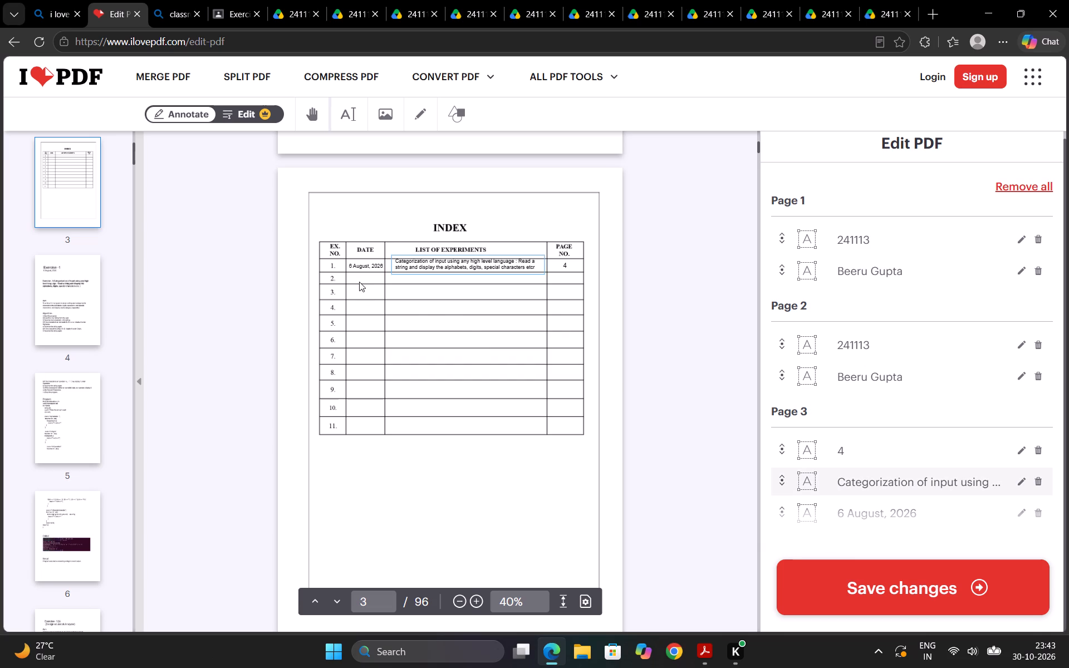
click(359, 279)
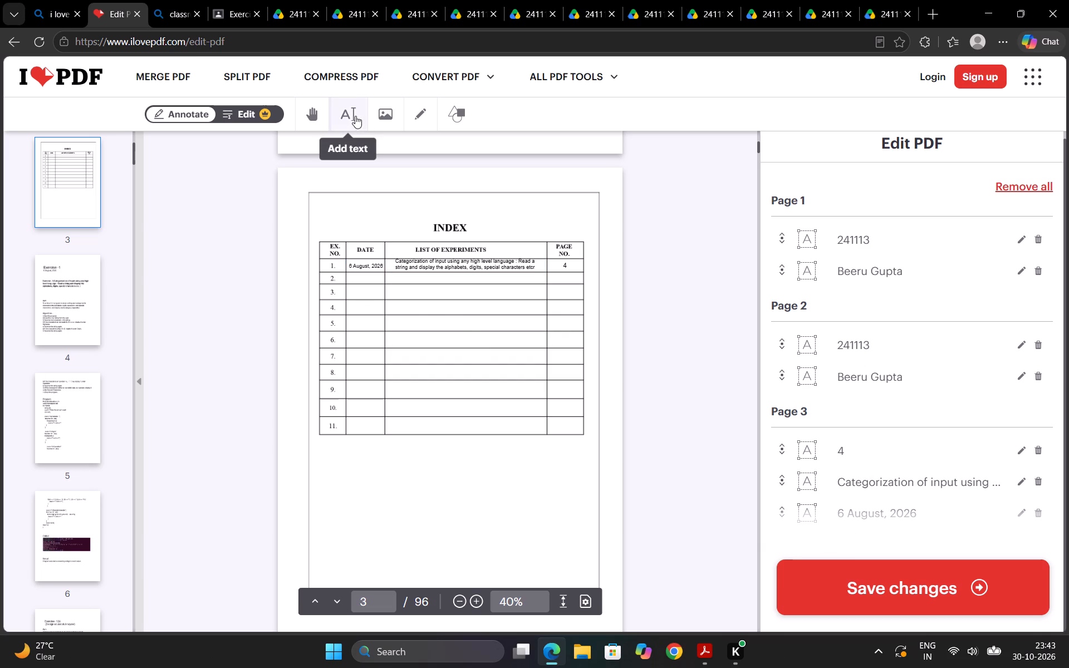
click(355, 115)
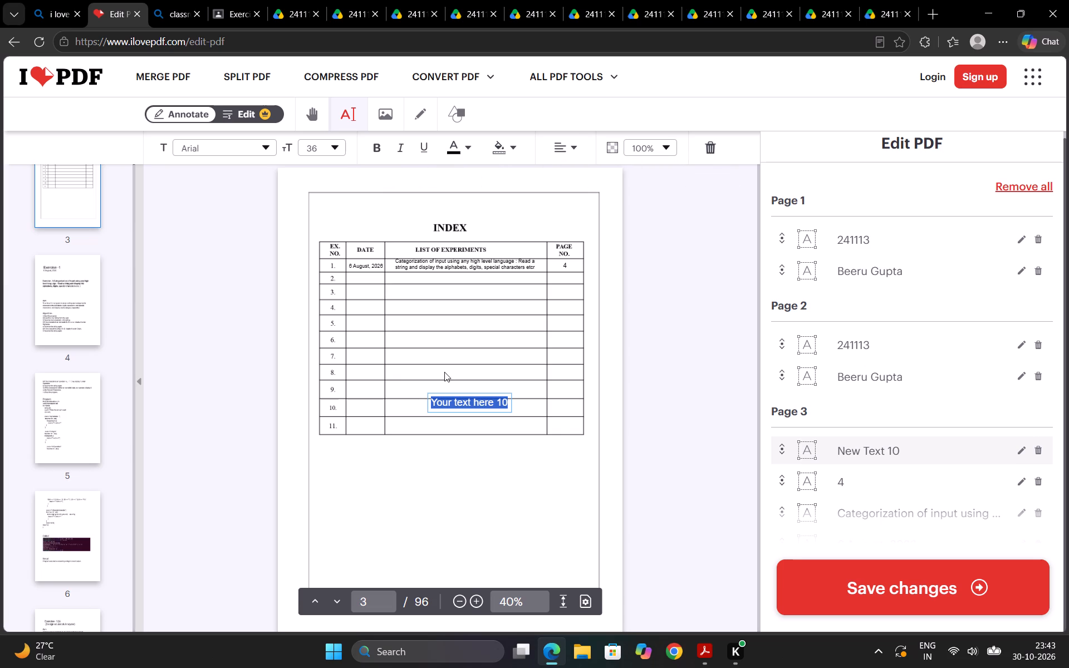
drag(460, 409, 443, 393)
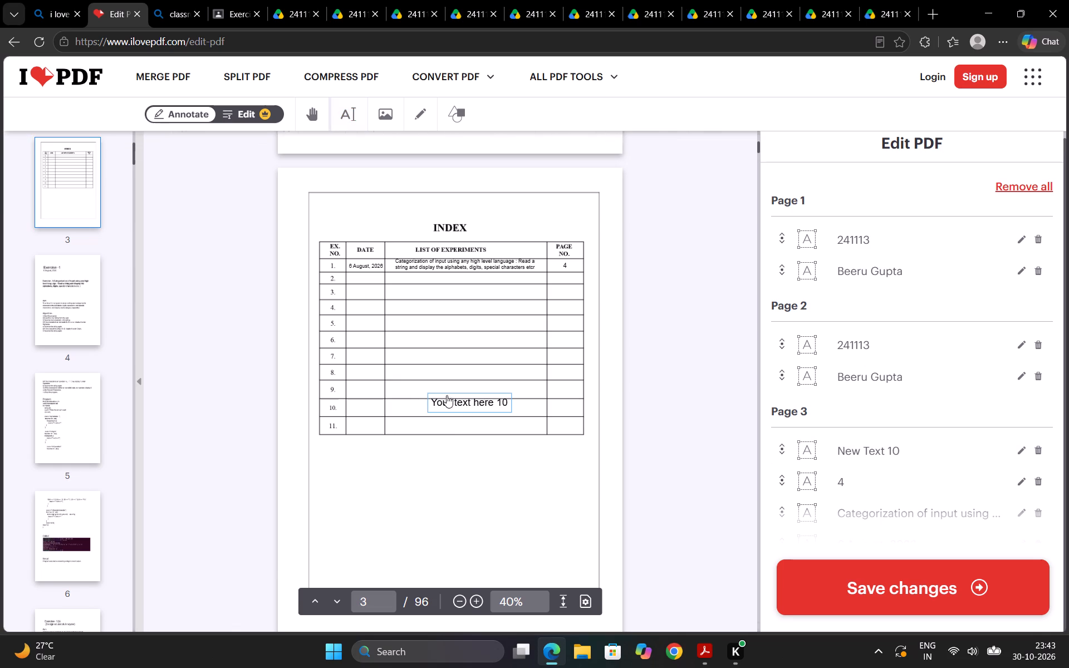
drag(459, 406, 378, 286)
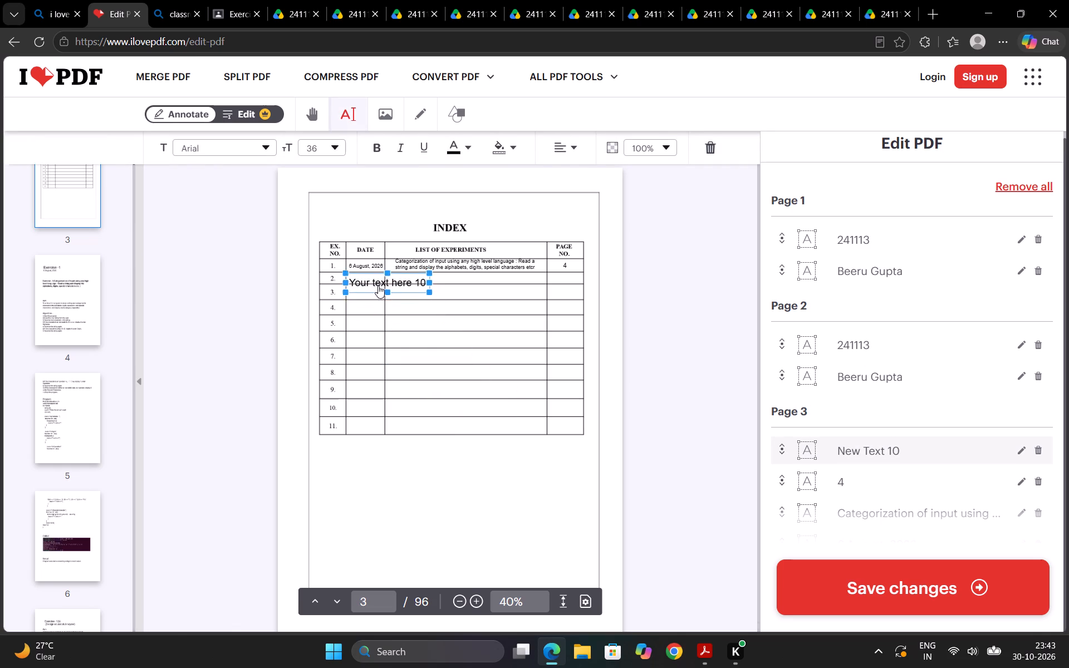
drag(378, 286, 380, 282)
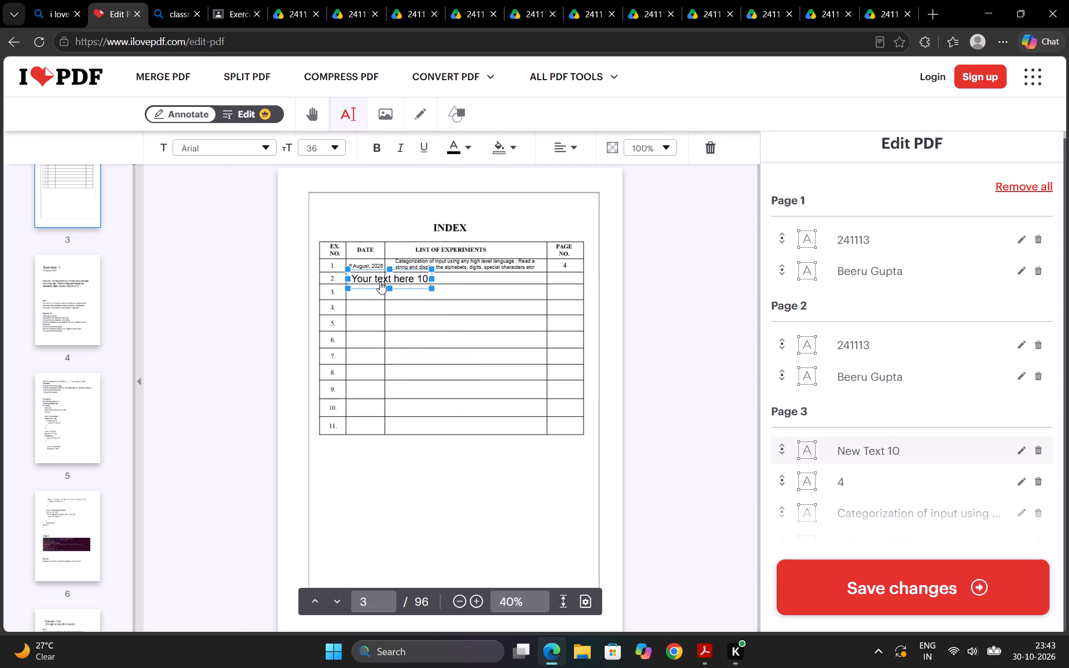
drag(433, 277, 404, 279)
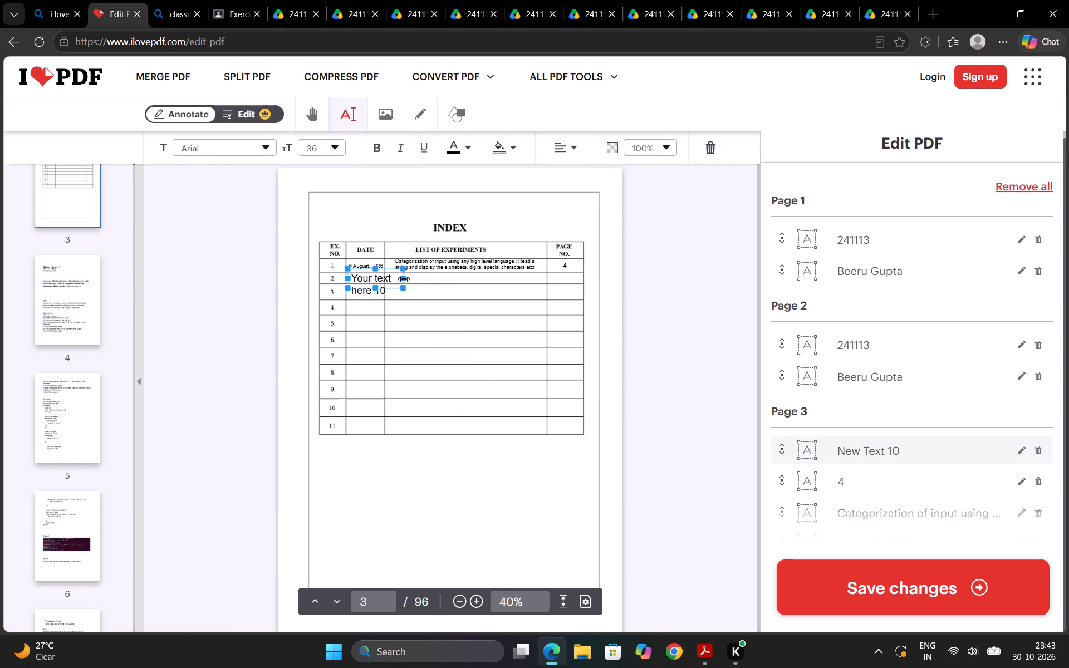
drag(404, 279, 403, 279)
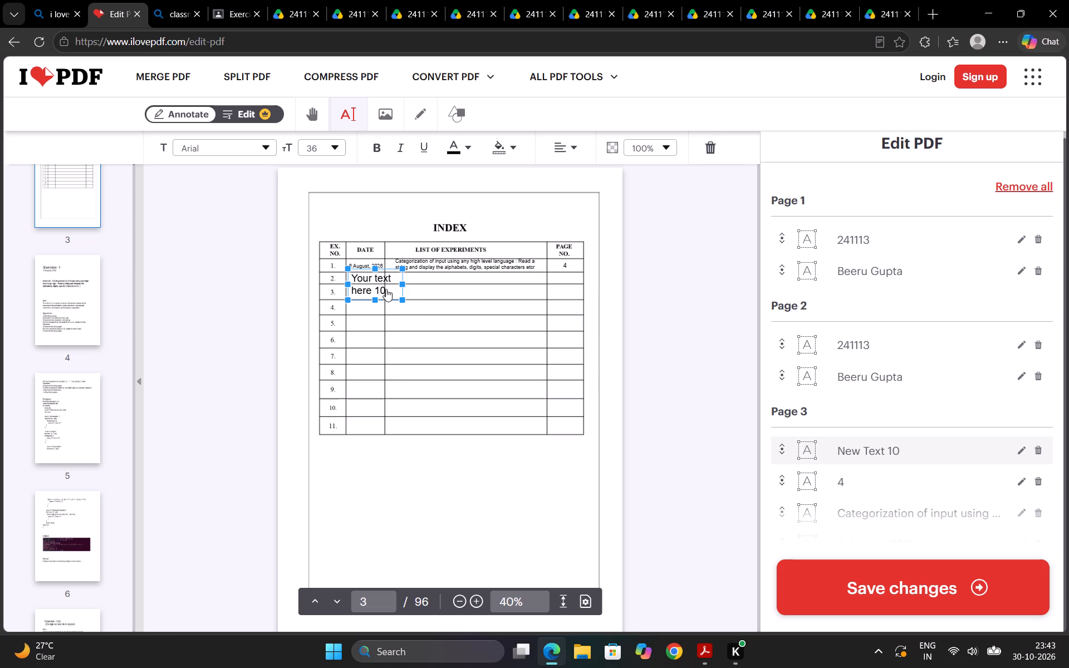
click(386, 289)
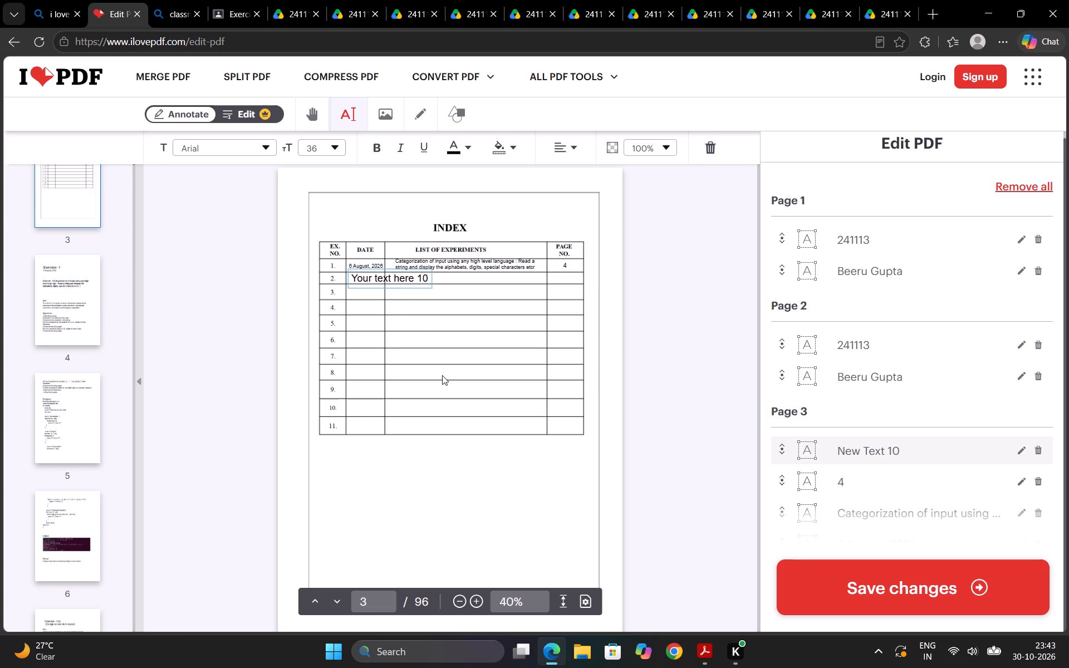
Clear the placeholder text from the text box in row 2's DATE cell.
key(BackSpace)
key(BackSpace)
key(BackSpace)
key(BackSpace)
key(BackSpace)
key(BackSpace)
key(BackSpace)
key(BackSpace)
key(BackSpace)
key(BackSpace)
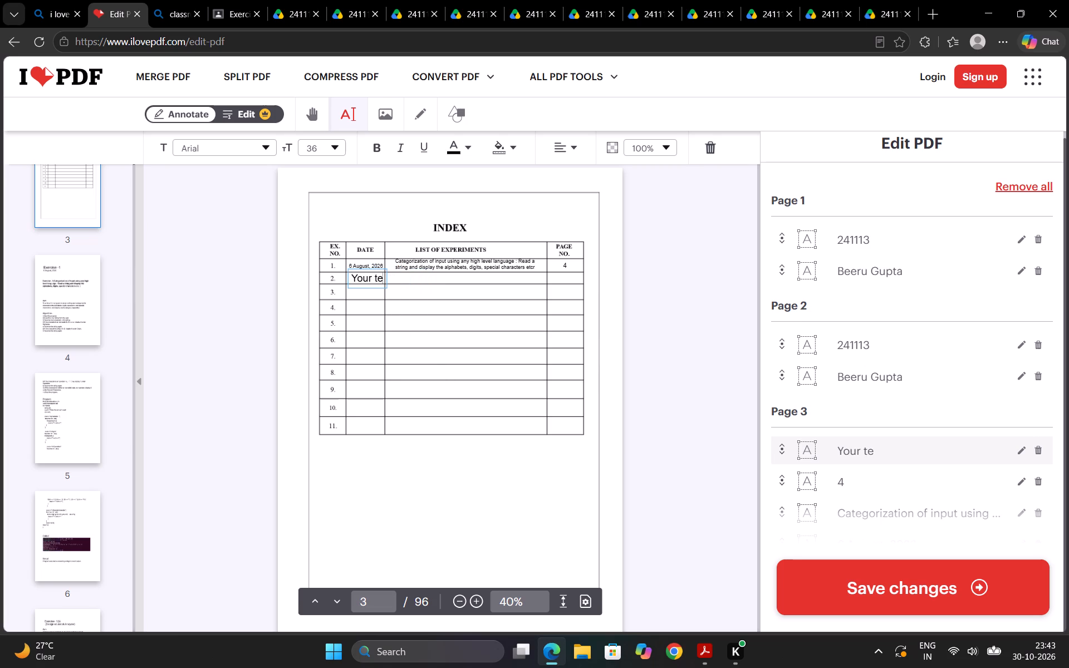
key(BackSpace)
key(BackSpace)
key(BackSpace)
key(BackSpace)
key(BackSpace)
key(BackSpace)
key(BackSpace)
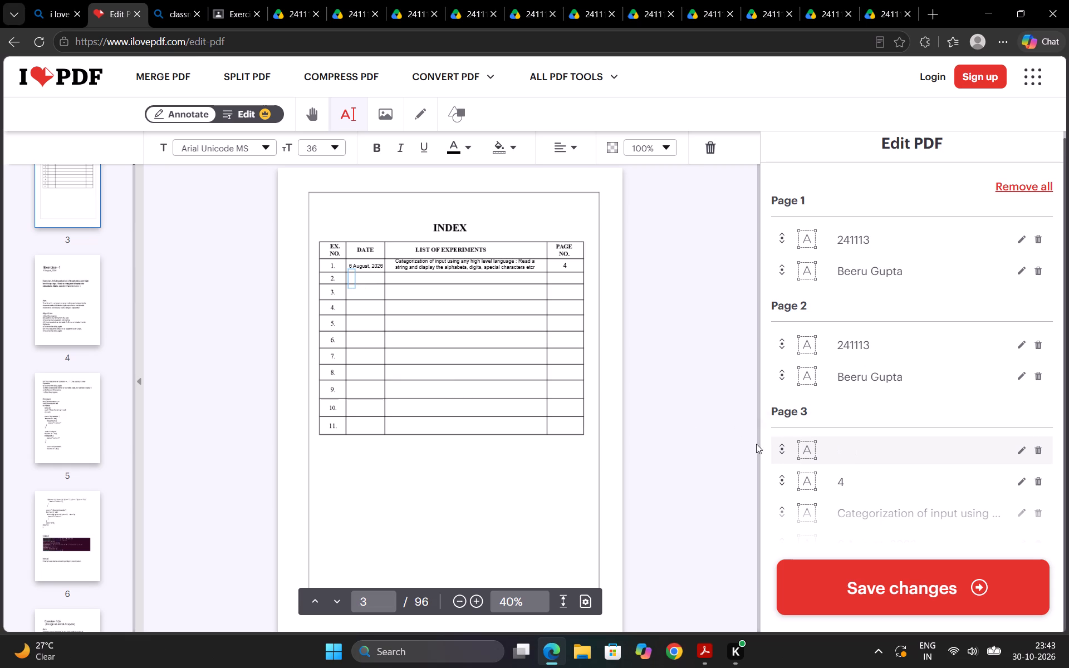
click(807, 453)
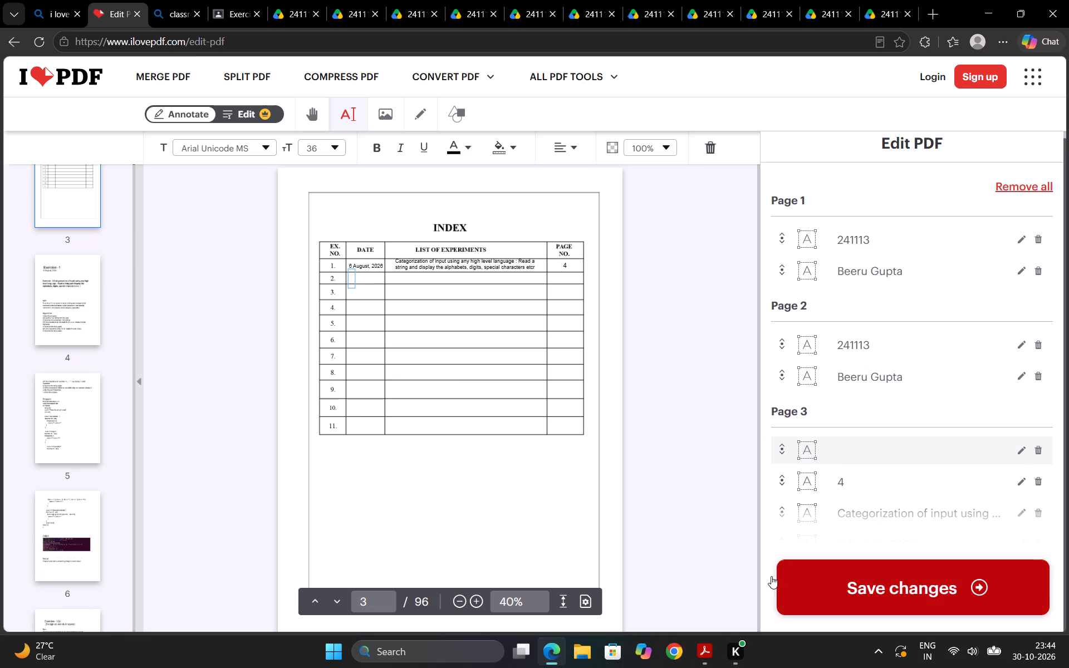
Switch to Google Classroom and open the Exercise-2 assignment to examine its date and the programs it asks for.
click(707, 653)
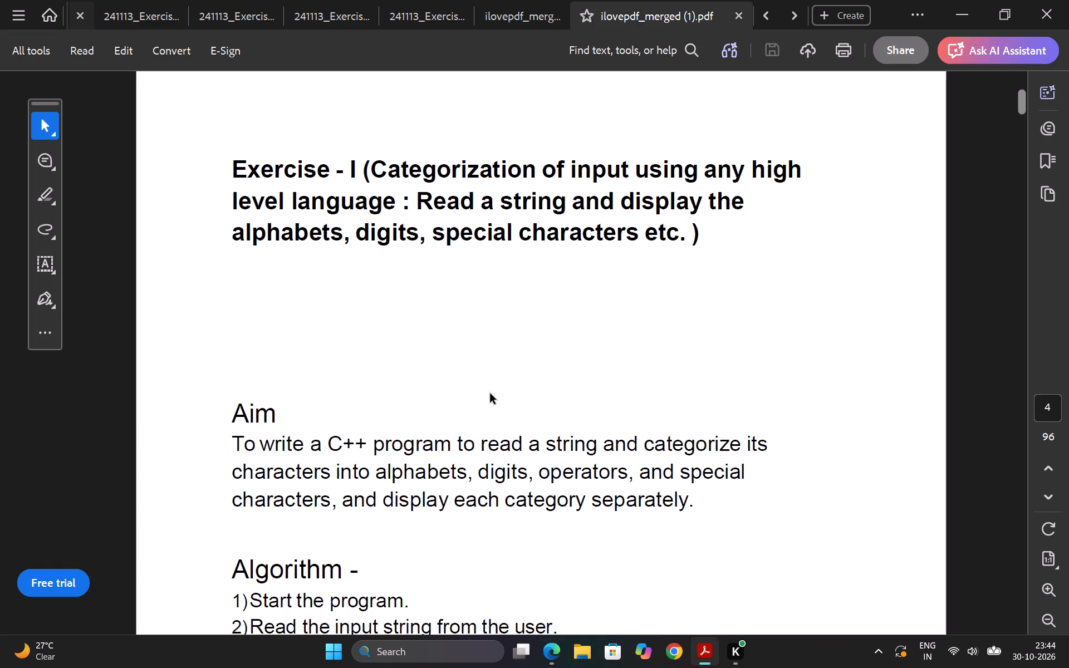
click(545, 655)
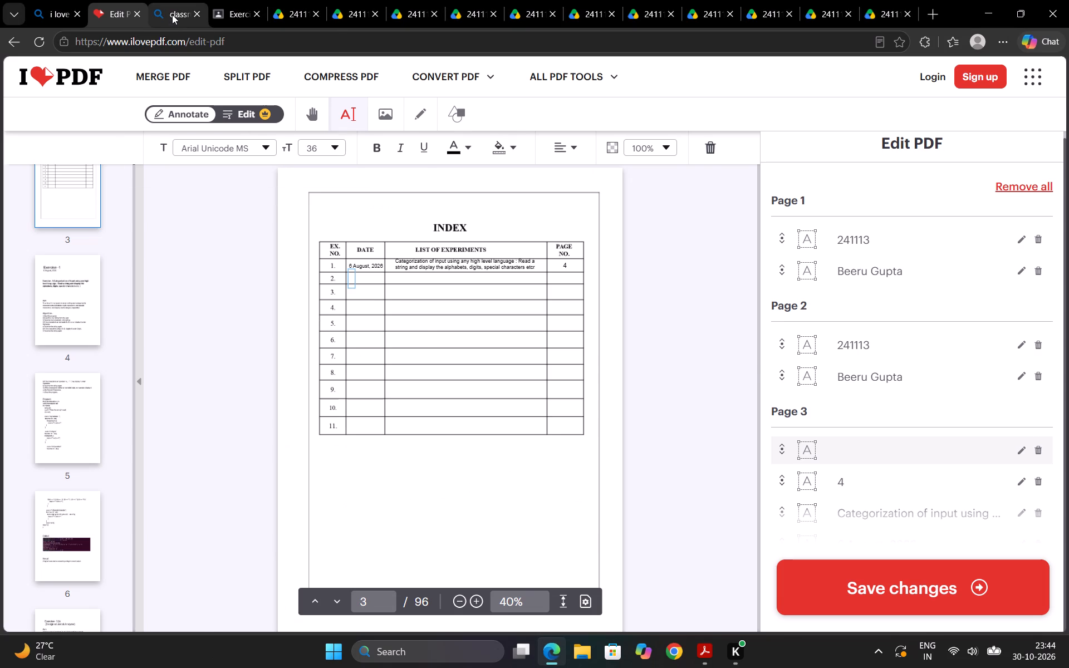
click(172, 14)
click(241, 4)
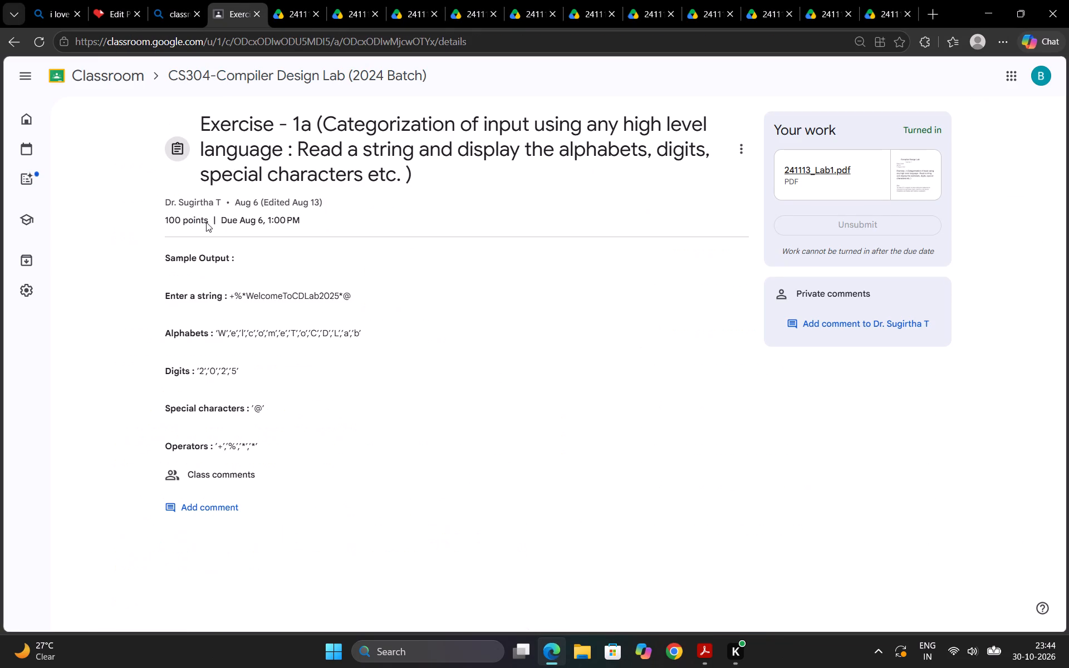
click(11, 40)
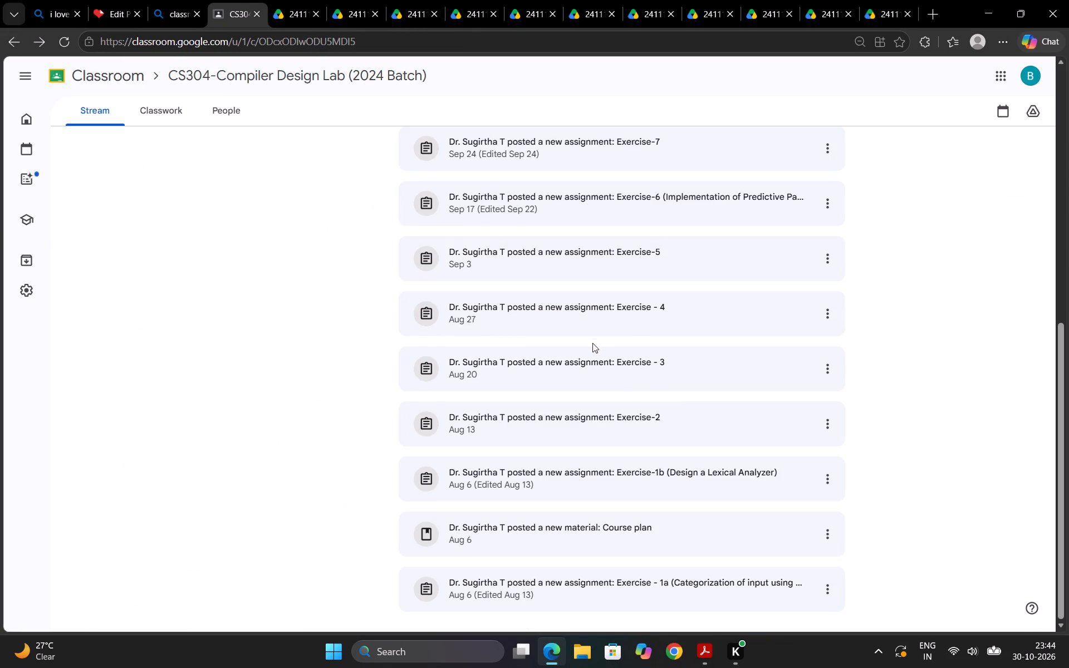
click(605, 417)
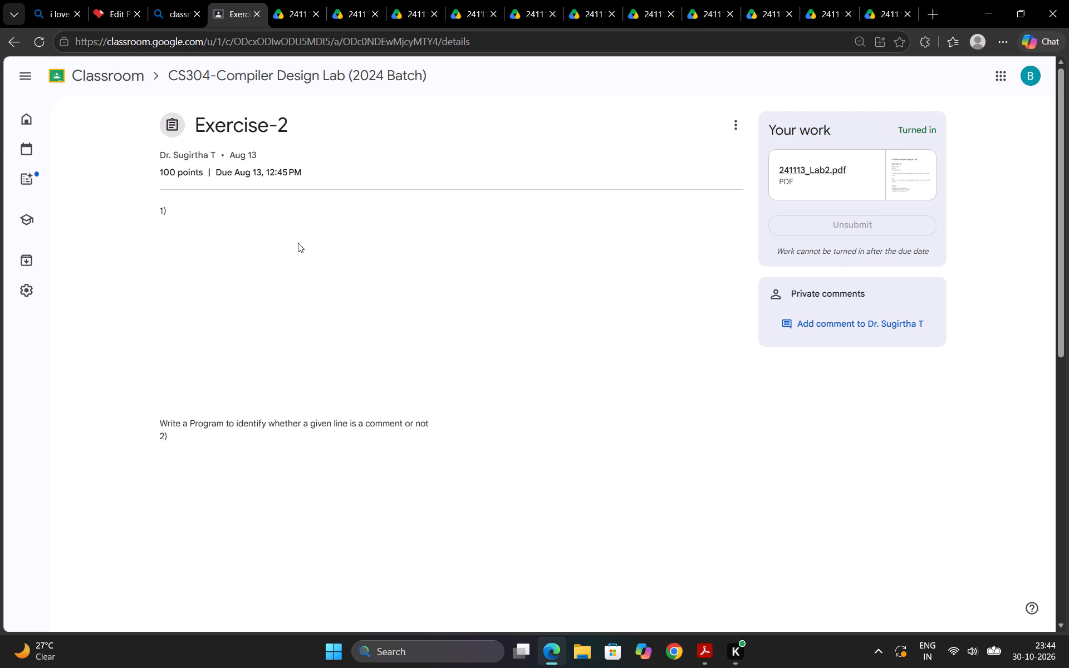
scroll(298, 243, down, 7)
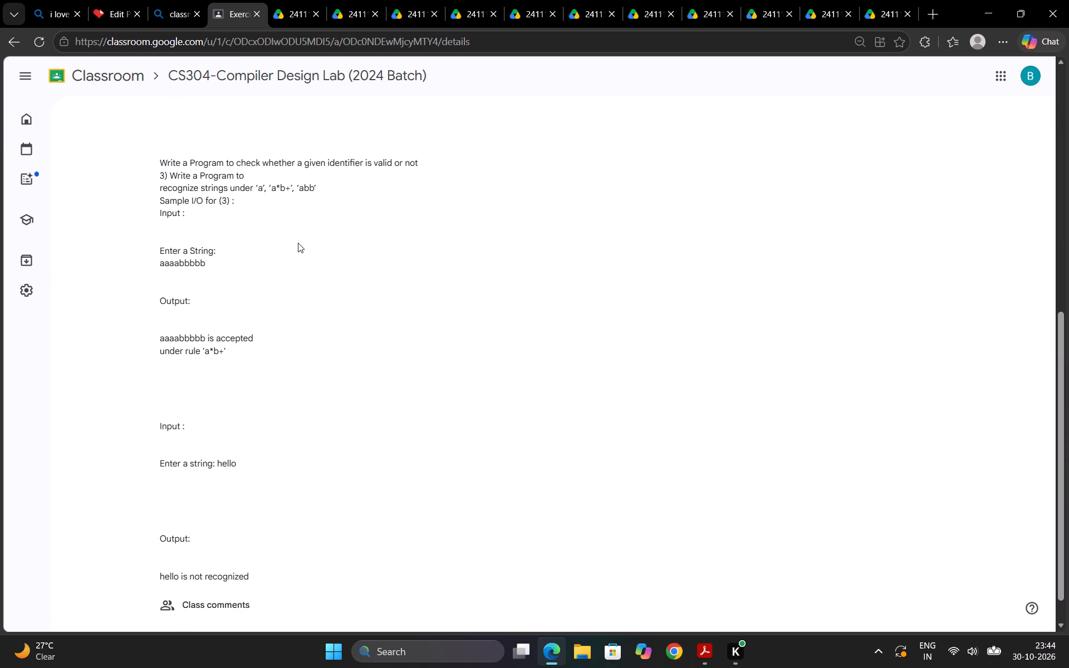
scroll(298, 243, down, 4)
scroll(298, 243, up, 9)
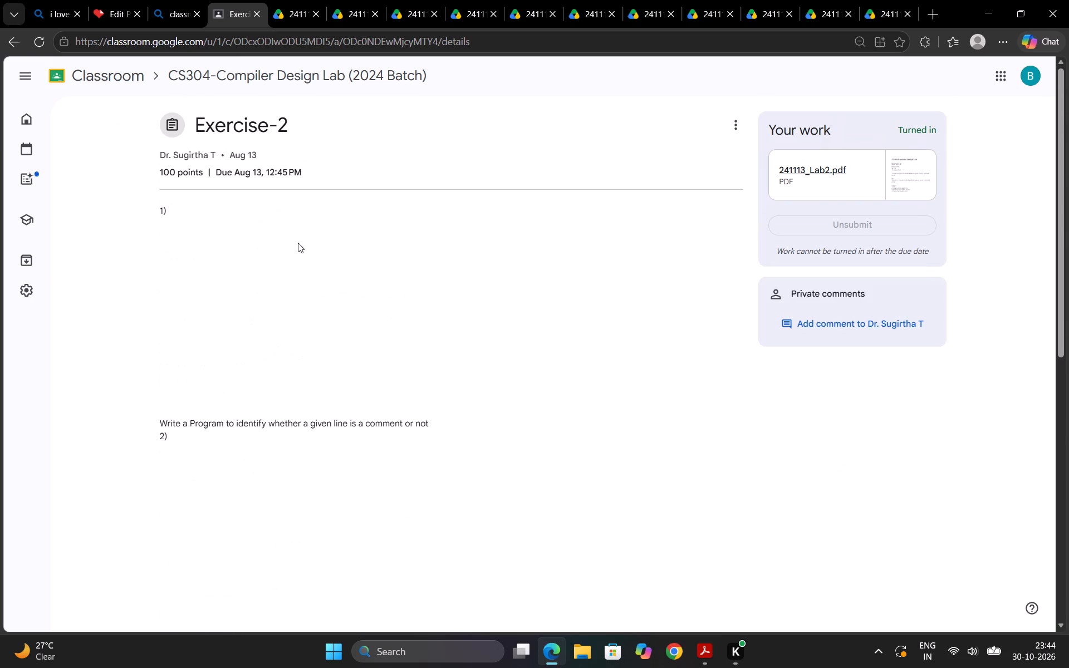
scroll(298, 243, up, 1)
scroll(294, 239, down, 5)
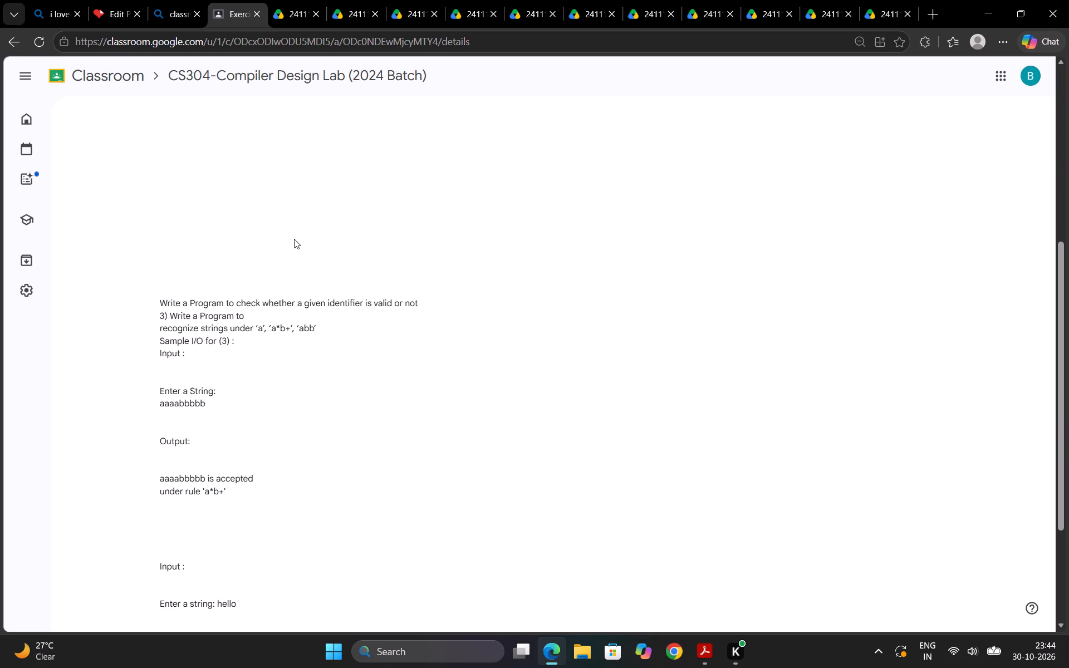
scroll(294, 239, down, 5)
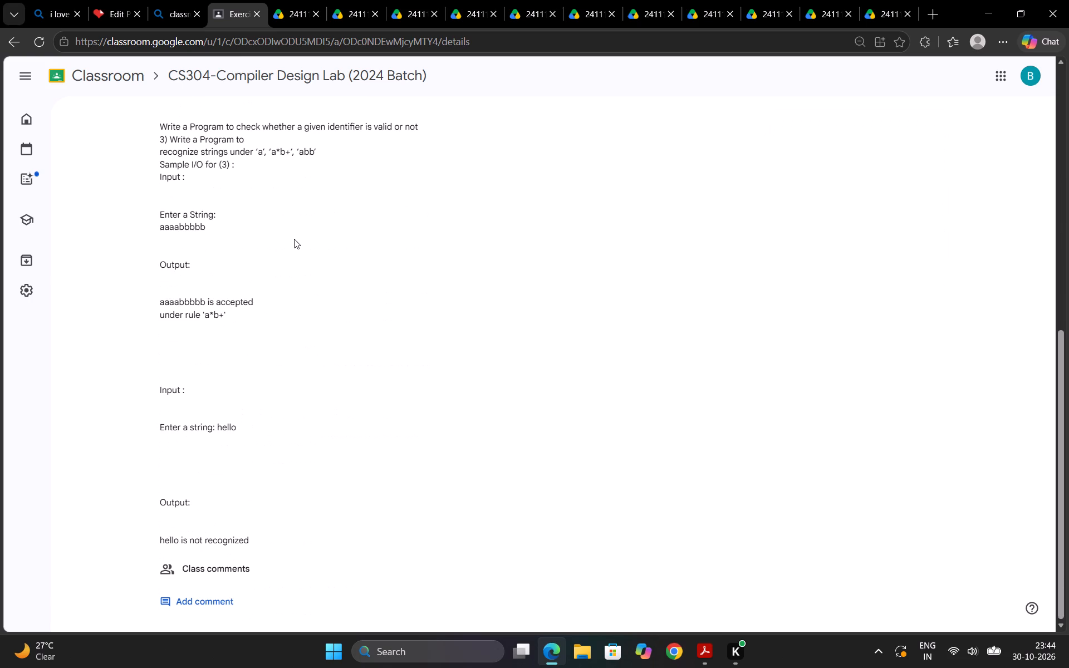
scroll(294, 239, up, 13)
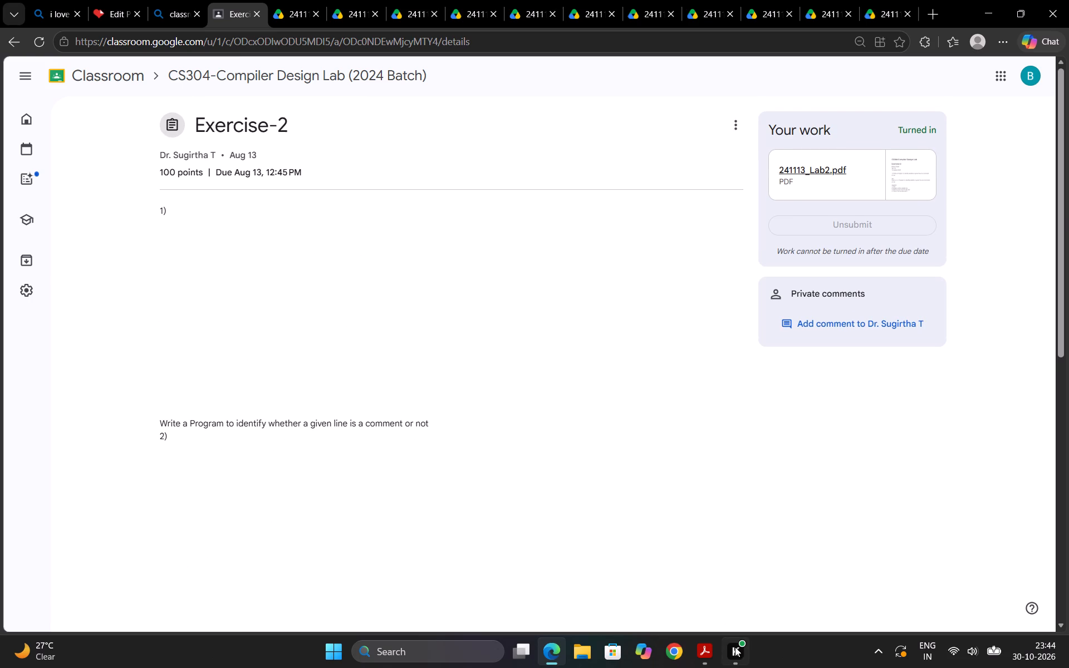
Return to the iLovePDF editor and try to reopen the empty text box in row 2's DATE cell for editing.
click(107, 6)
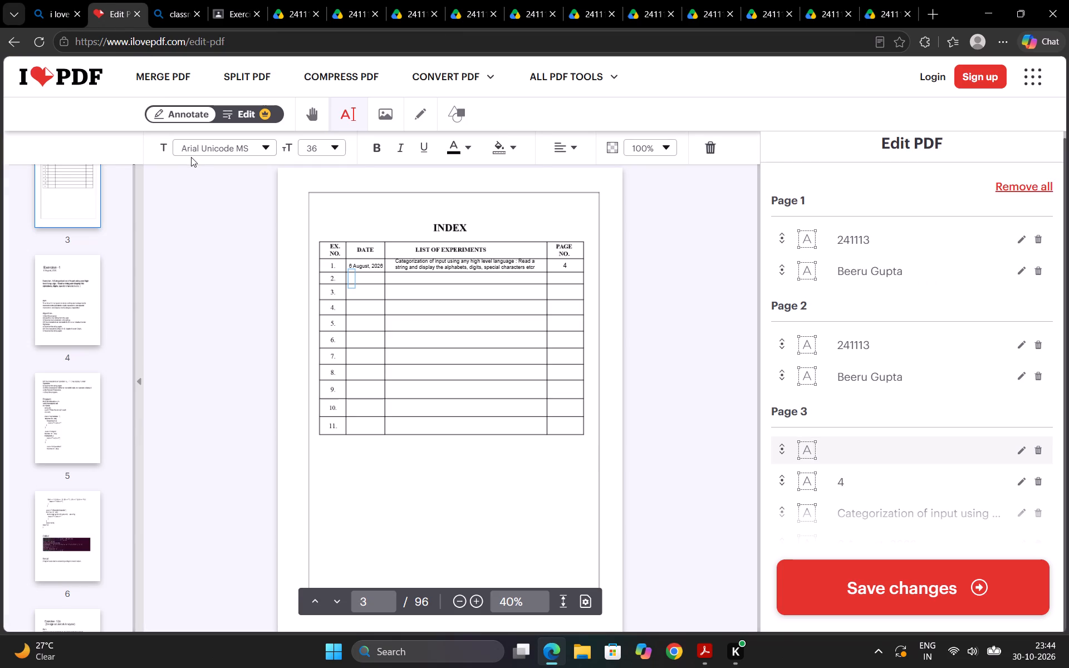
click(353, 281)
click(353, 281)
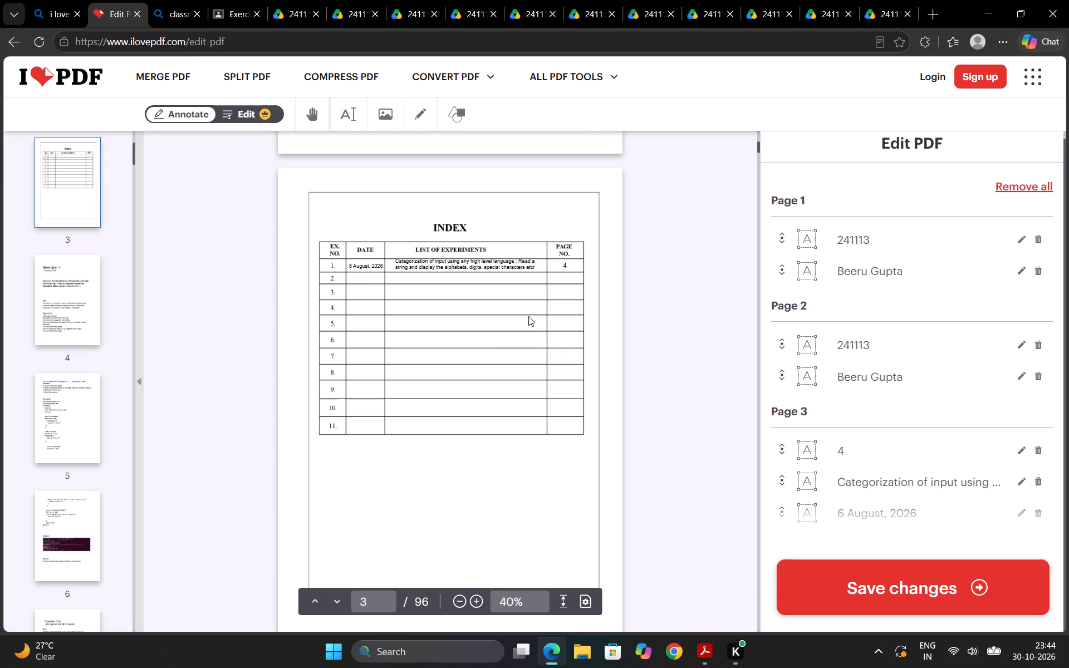
Save the changes made to the merged lab record and download the edited PDF.
click(918, 575)
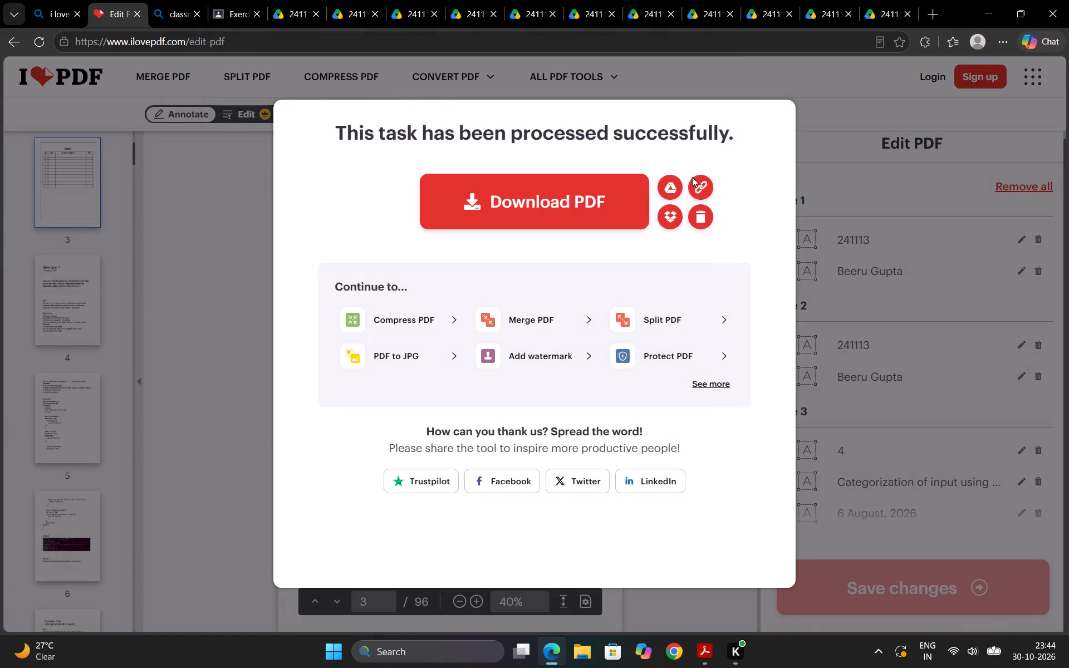
click(591, 207)
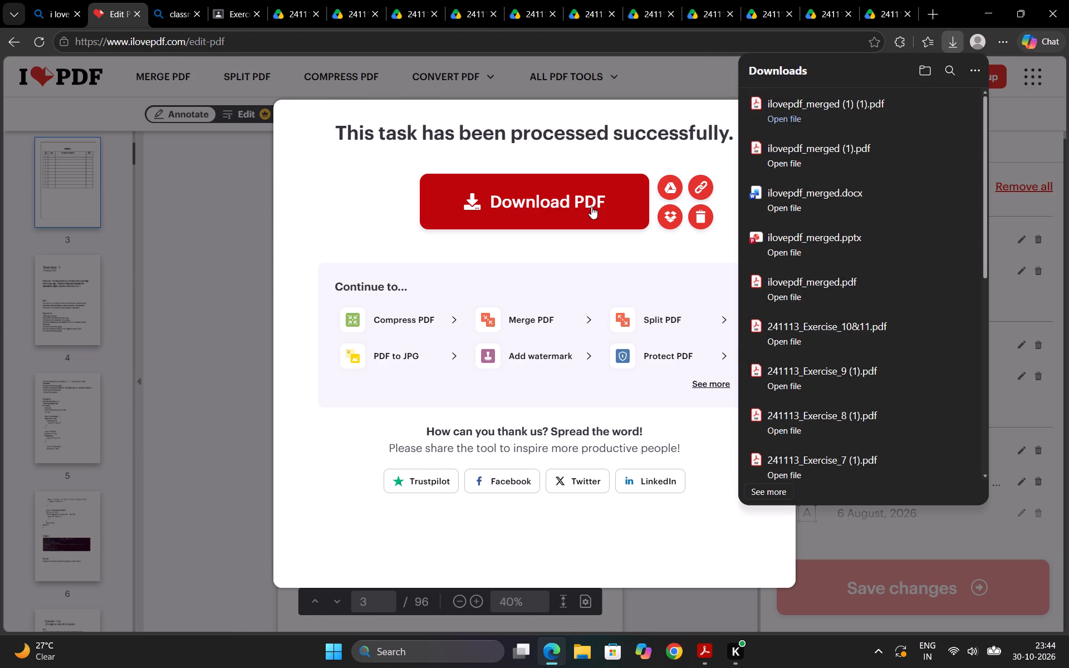
Examine the downloaded PDF in Adobe Acrobat, from the cover page's student details through the certificate page to the index table.
scroll(595, 252, down, 10)
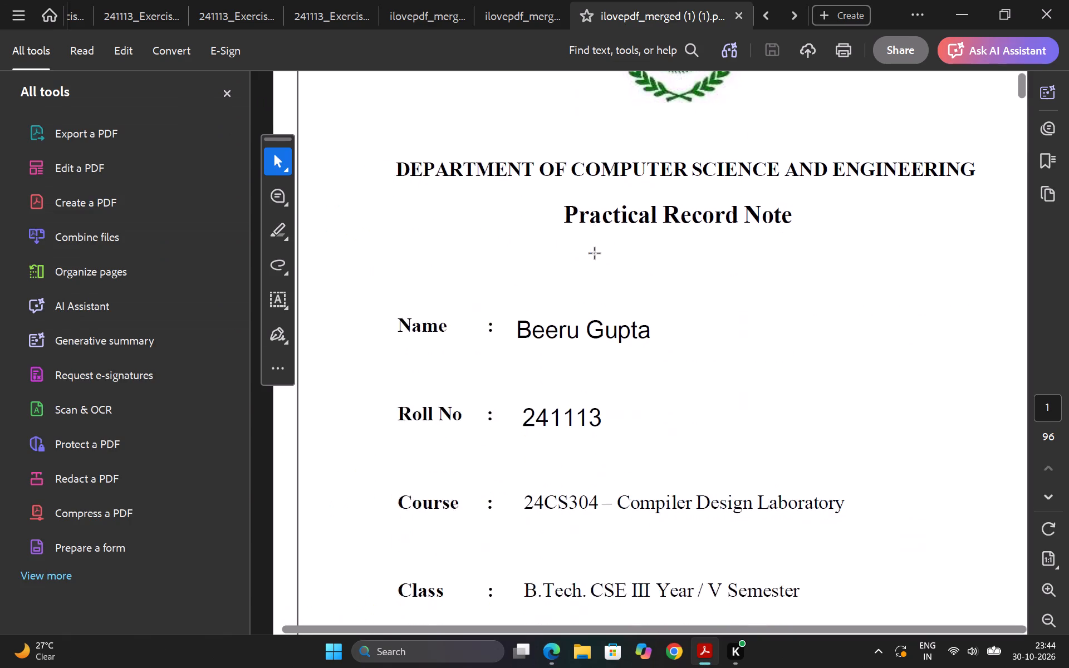
scroll(595, 254, down, 2)
scroll(595, 254, up, 5)
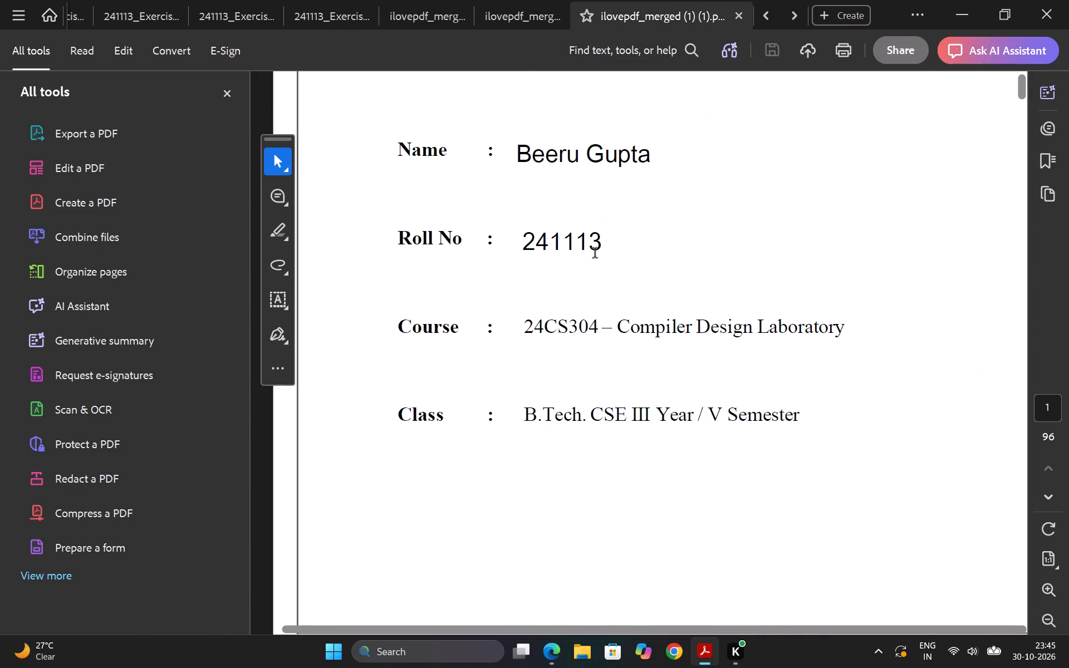
scroll(595, 254, down, 17)
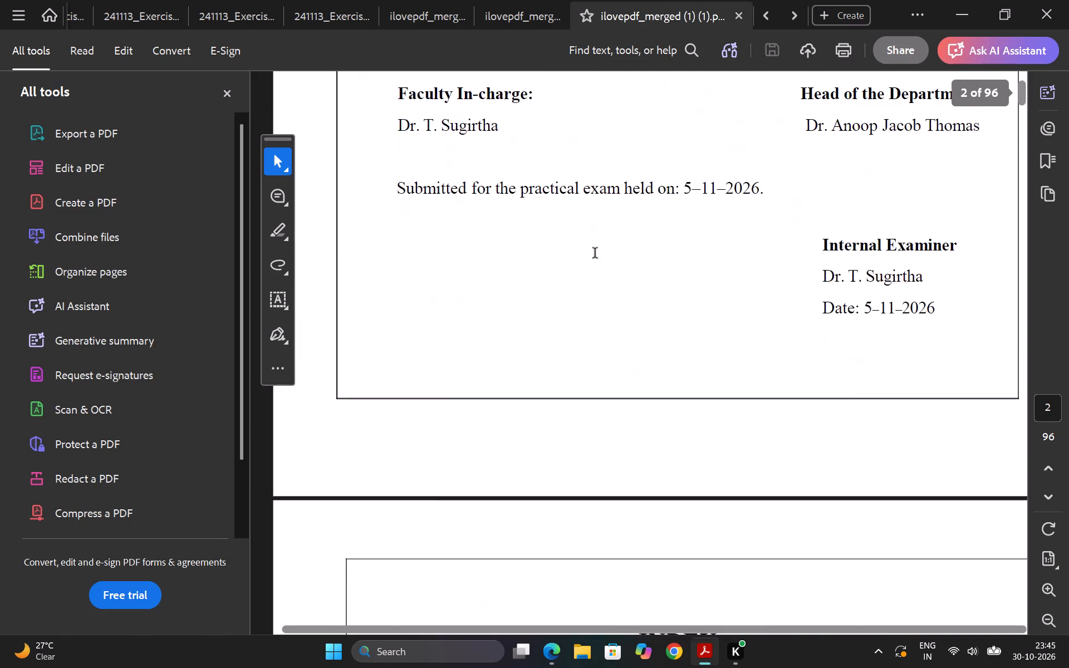
scroll(595, 254, down, 7)
scroll(595, 254, up, 3)
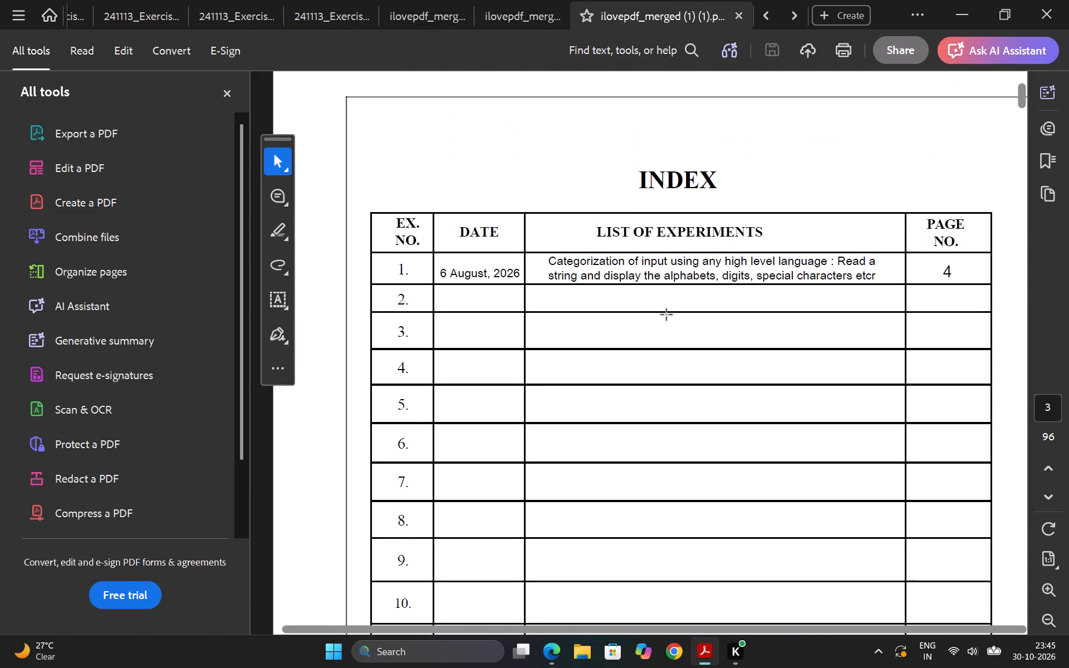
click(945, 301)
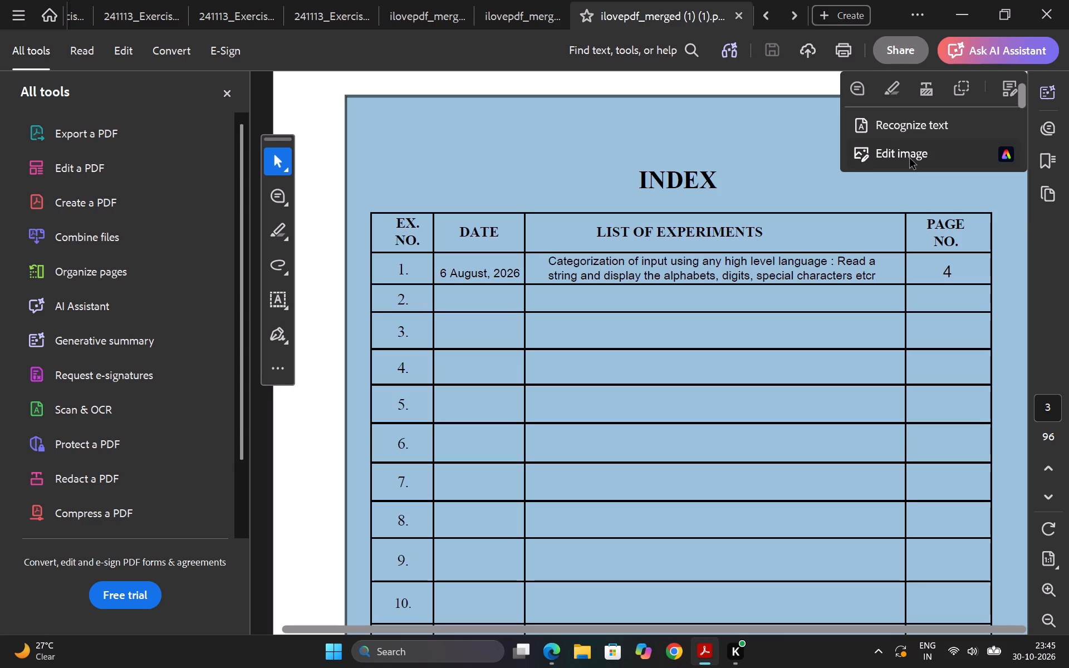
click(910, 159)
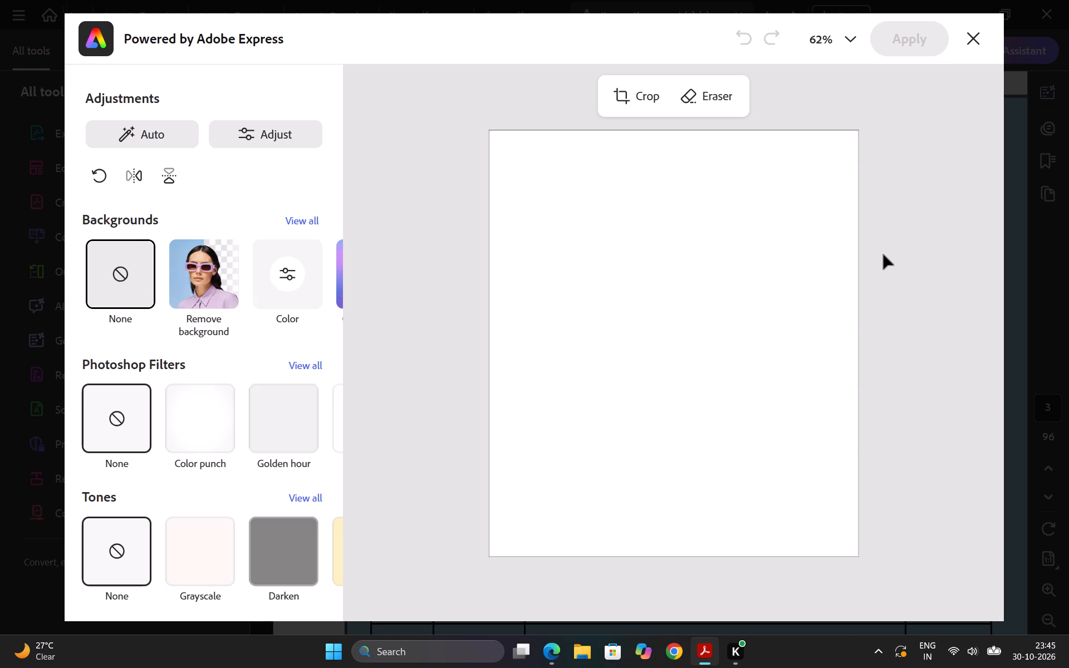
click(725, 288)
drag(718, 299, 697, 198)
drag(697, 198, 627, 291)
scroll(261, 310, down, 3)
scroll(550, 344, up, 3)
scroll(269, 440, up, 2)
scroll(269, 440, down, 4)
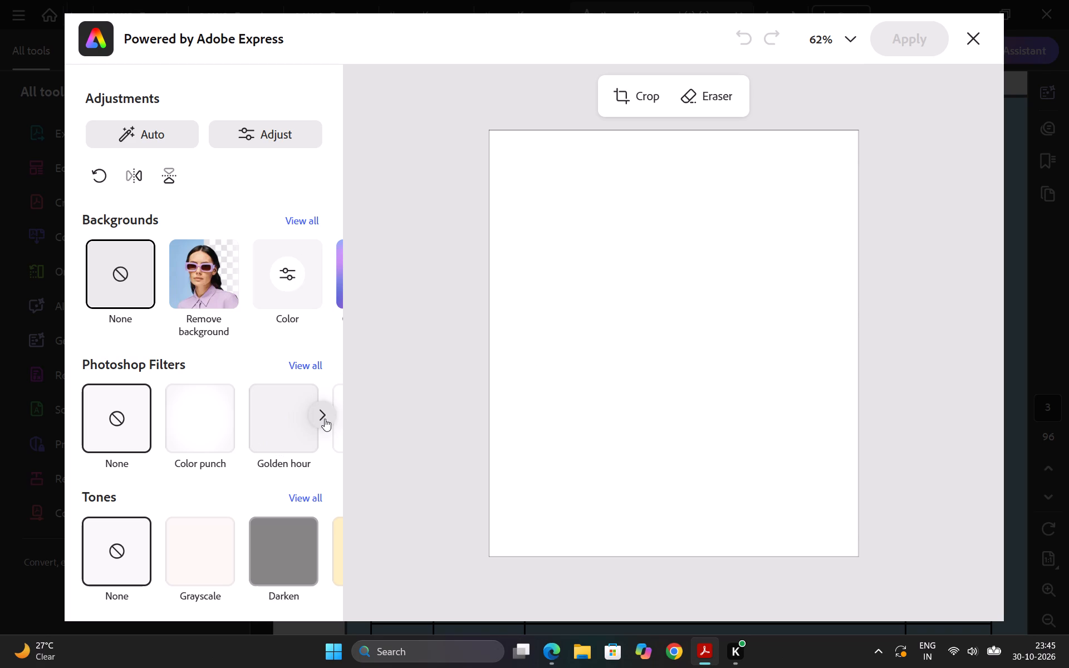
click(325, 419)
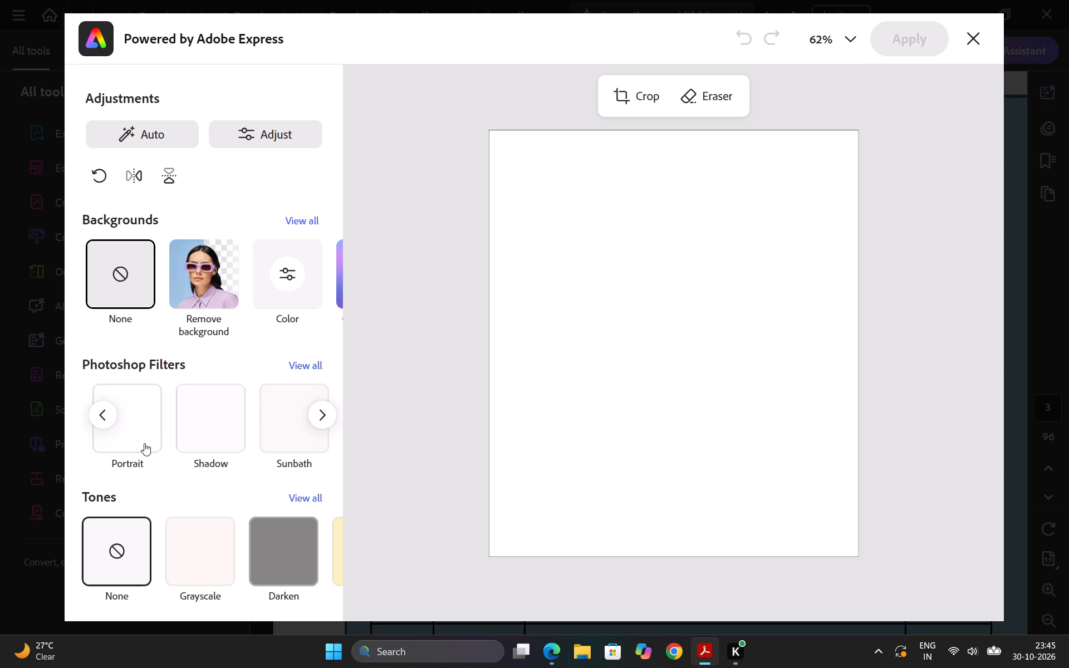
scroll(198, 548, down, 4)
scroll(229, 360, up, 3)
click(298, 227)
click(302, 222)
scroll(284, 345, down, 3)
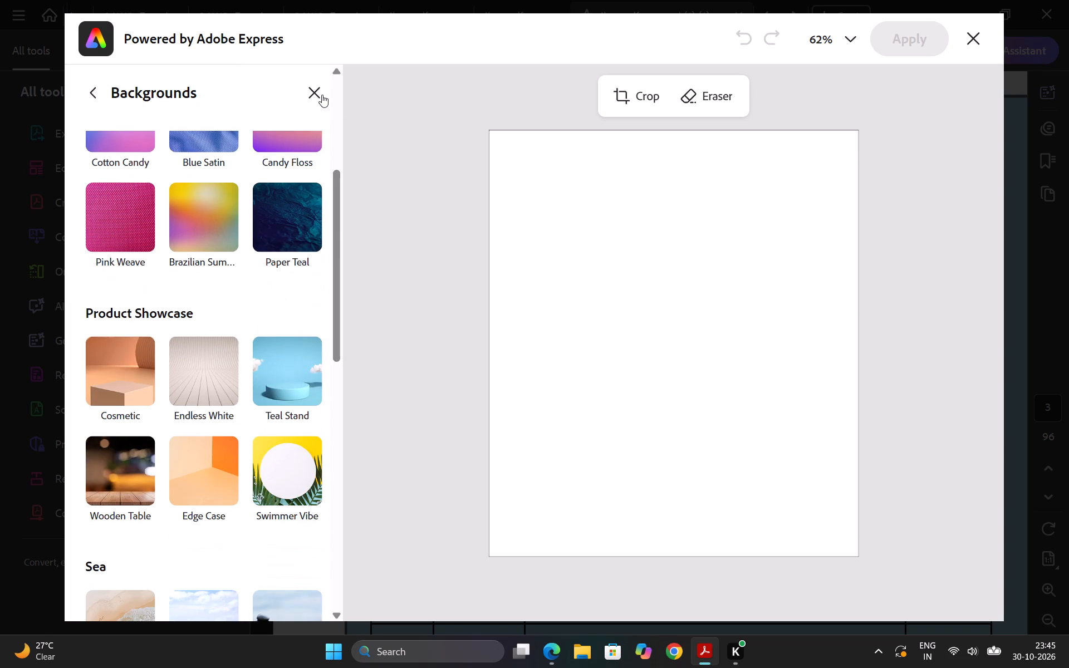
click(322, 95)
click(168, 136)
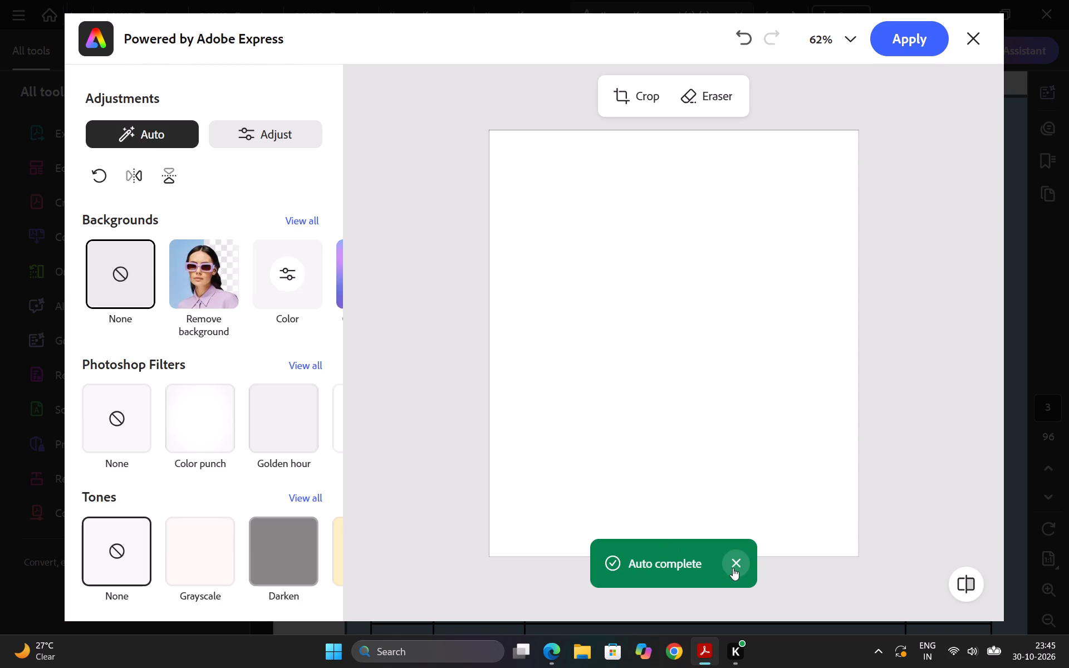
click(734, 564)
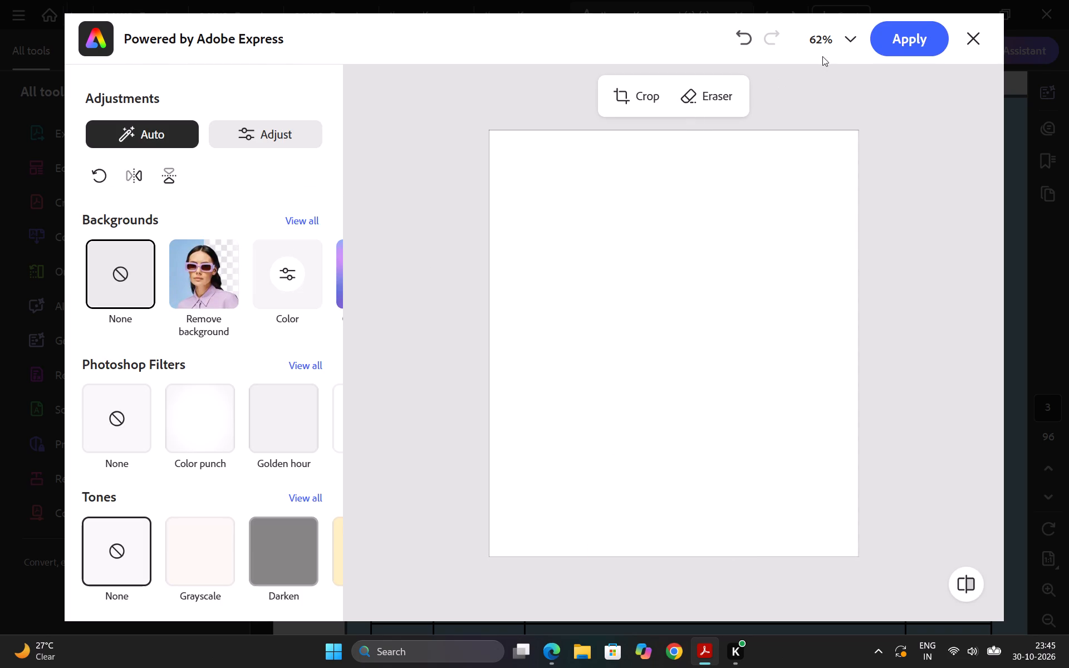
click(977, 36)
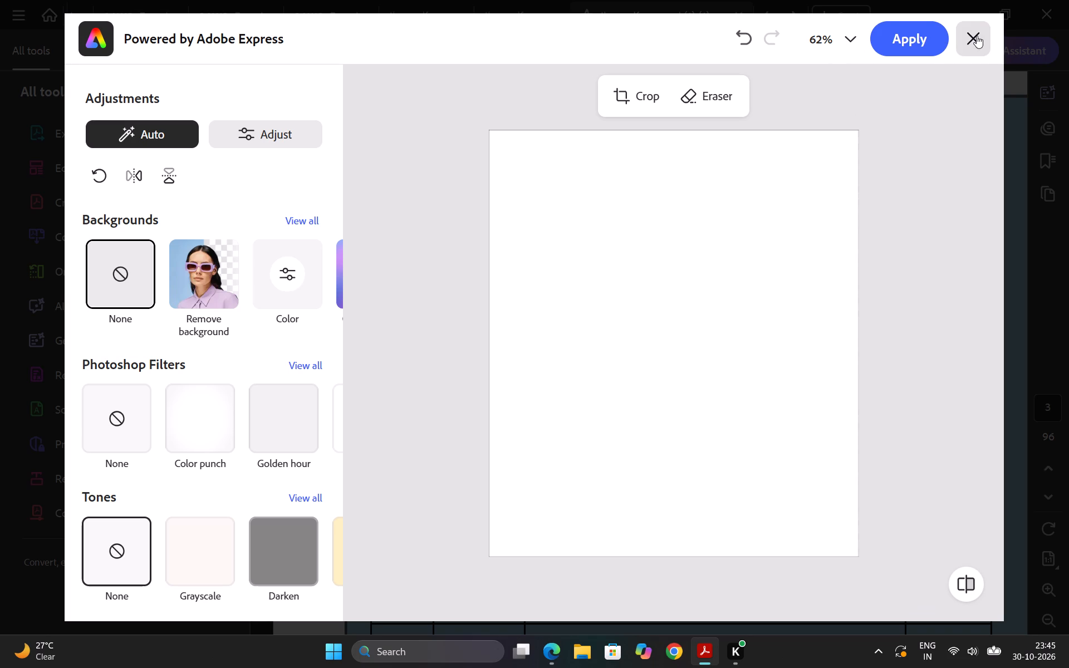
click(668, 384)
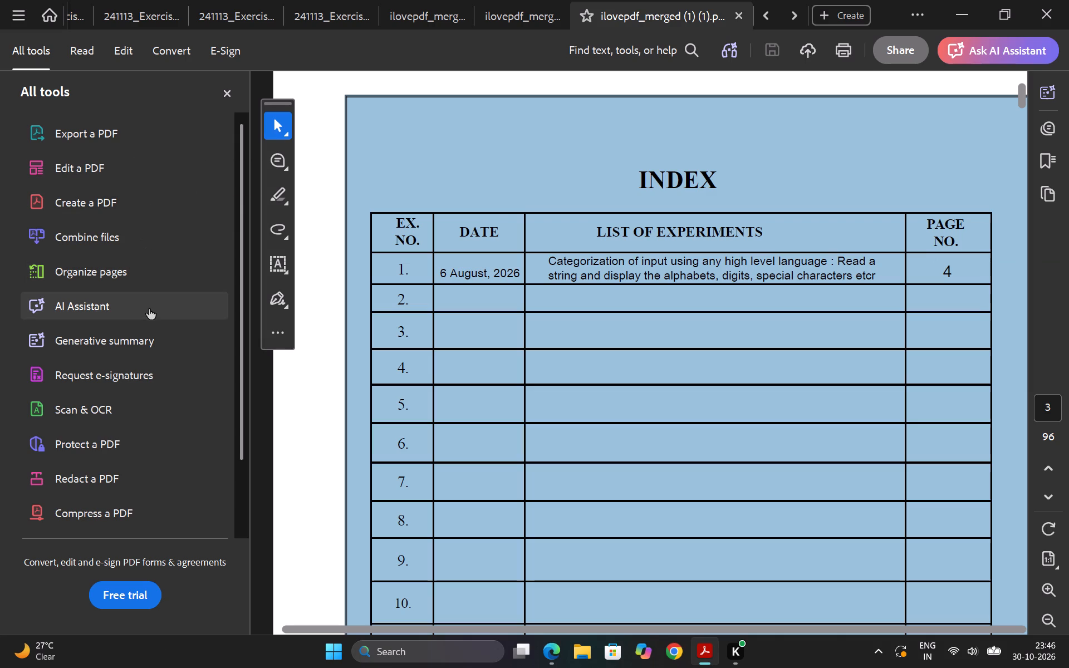
Add a comment reading "date" in row 2's DATE cell of the index table, post it and close its pop-up.
click(279, 163)
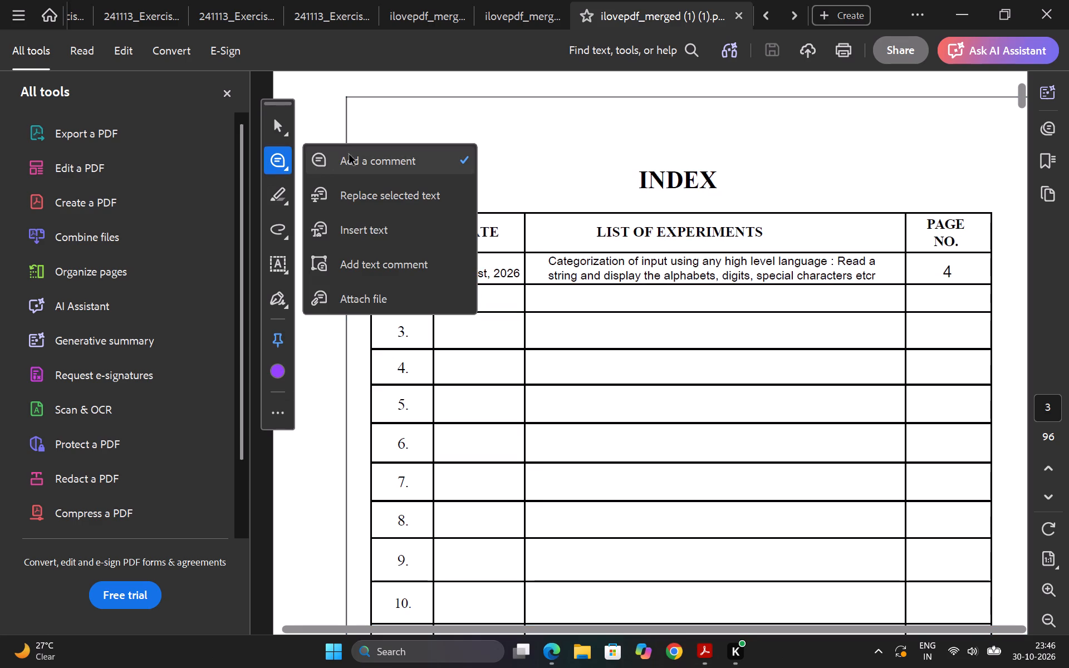
click(372, 160)
click(457, 301)
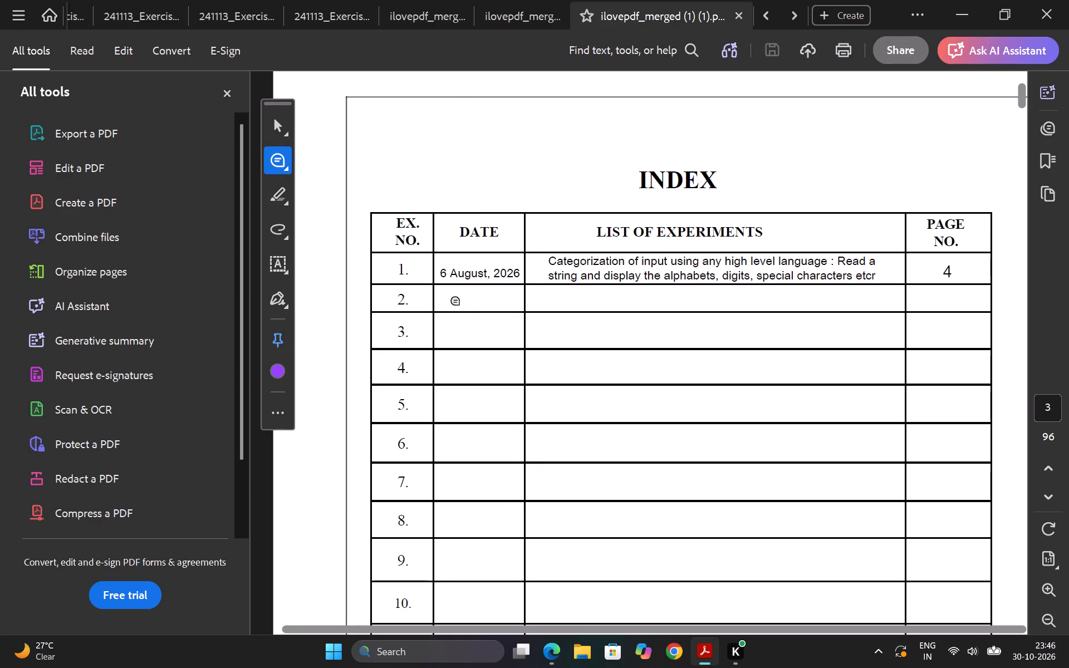
click(455, 298)
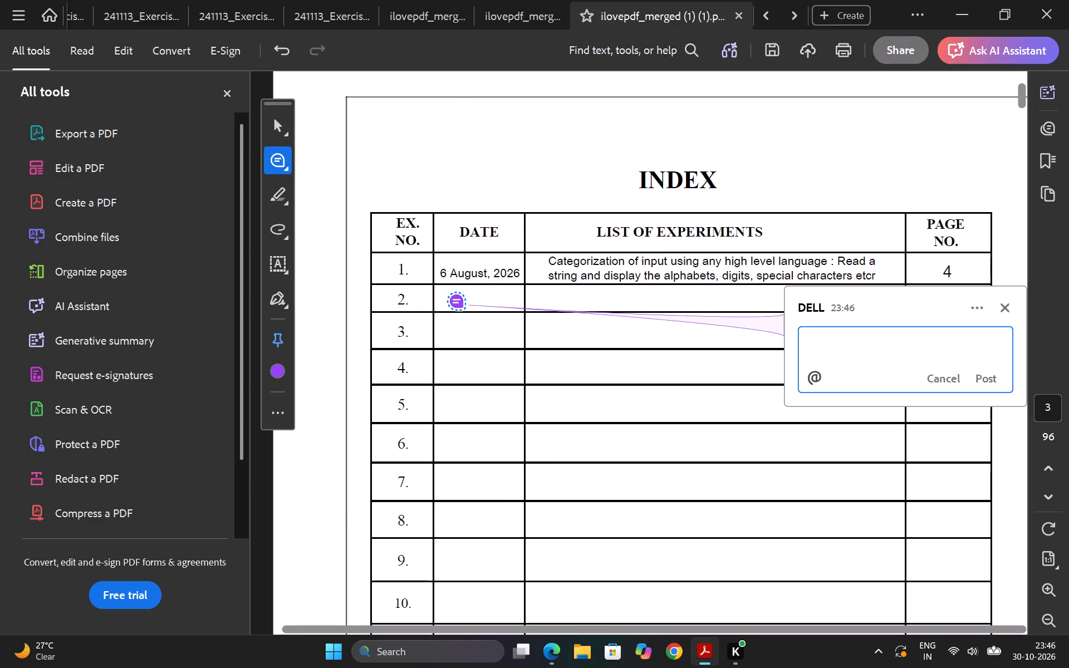
click(841, 342)
text(hg)
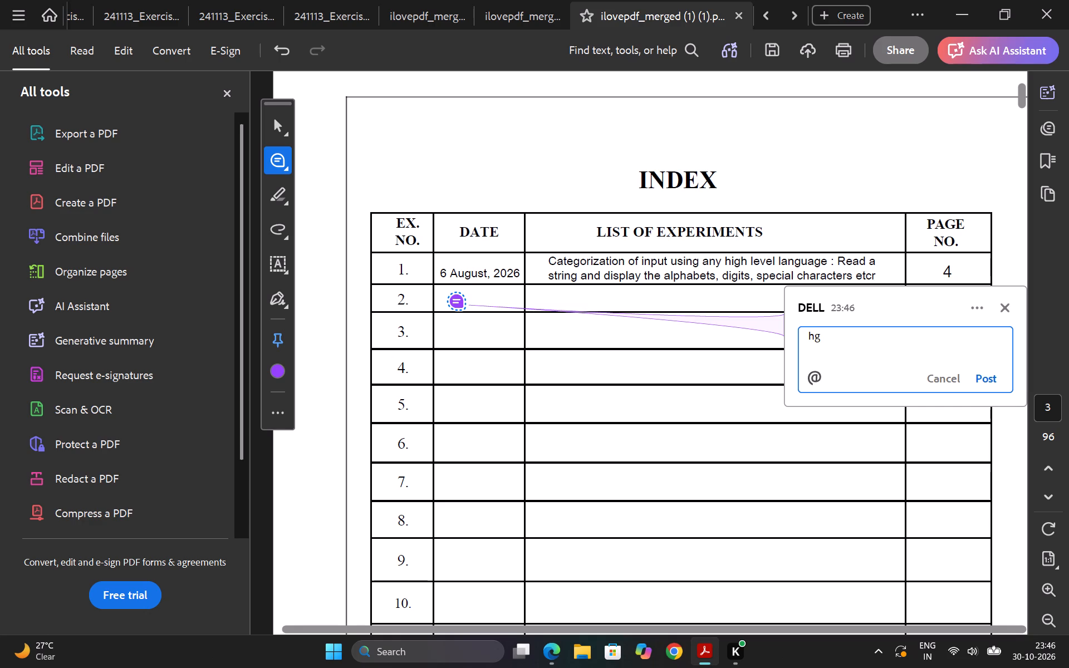
key(BackSpace)
key(BackSpace)
text(date)
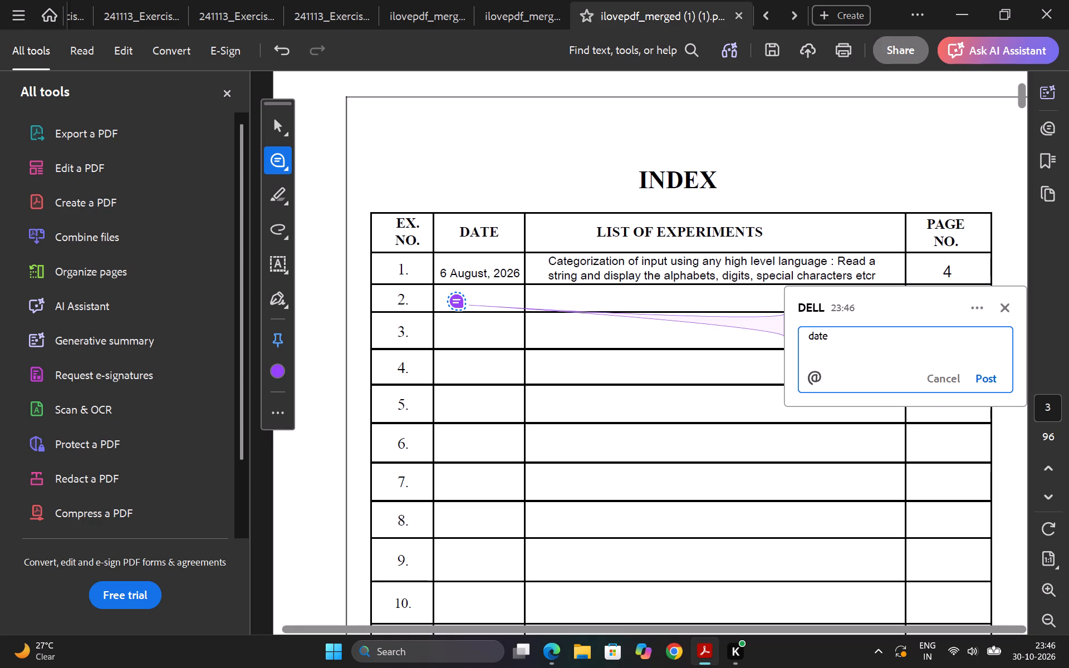
key(Return)
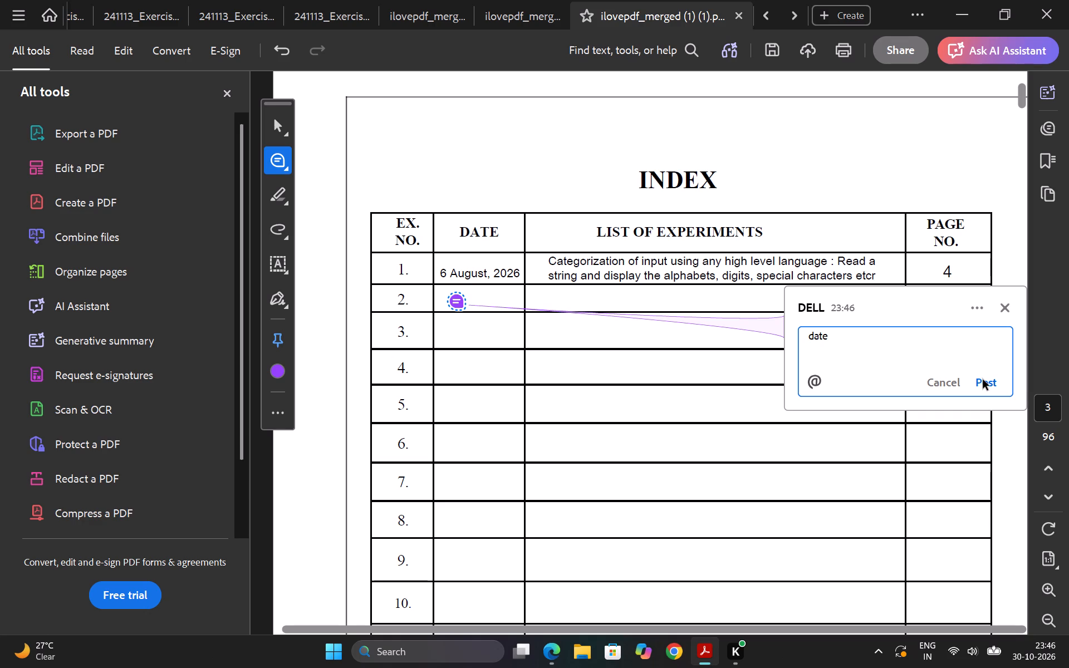
click(983, 380)
click(1004, 311)
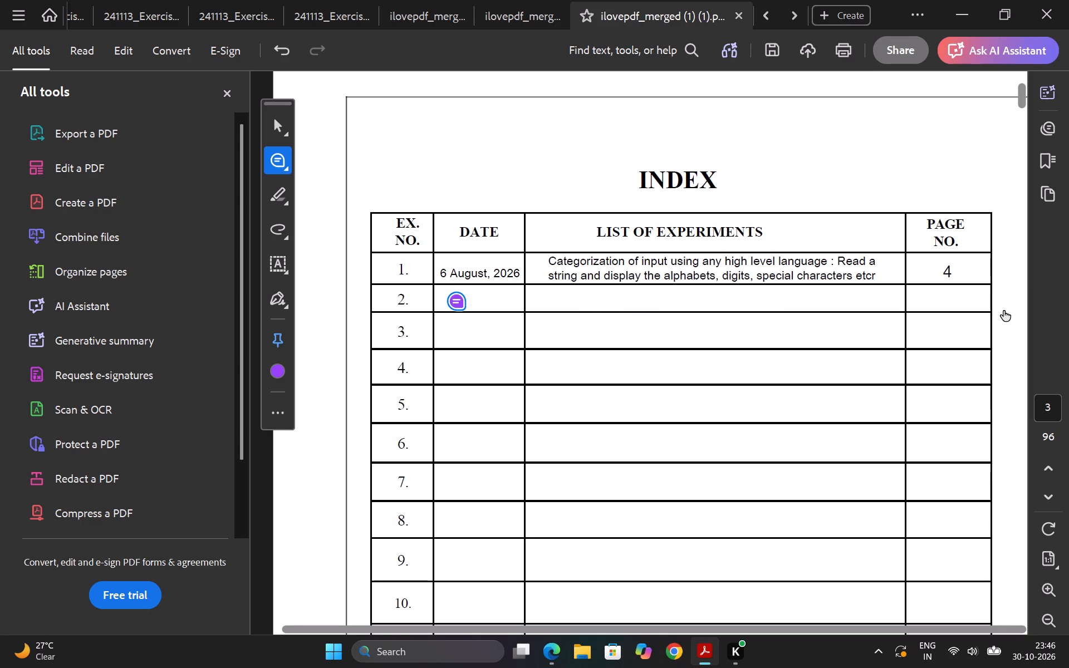
Move the "date" comment marker to row 3's LIST OF EXPERIMENTS cell and close its pop-up.
click(460, 303)
drag(460, 303, 462, 311)
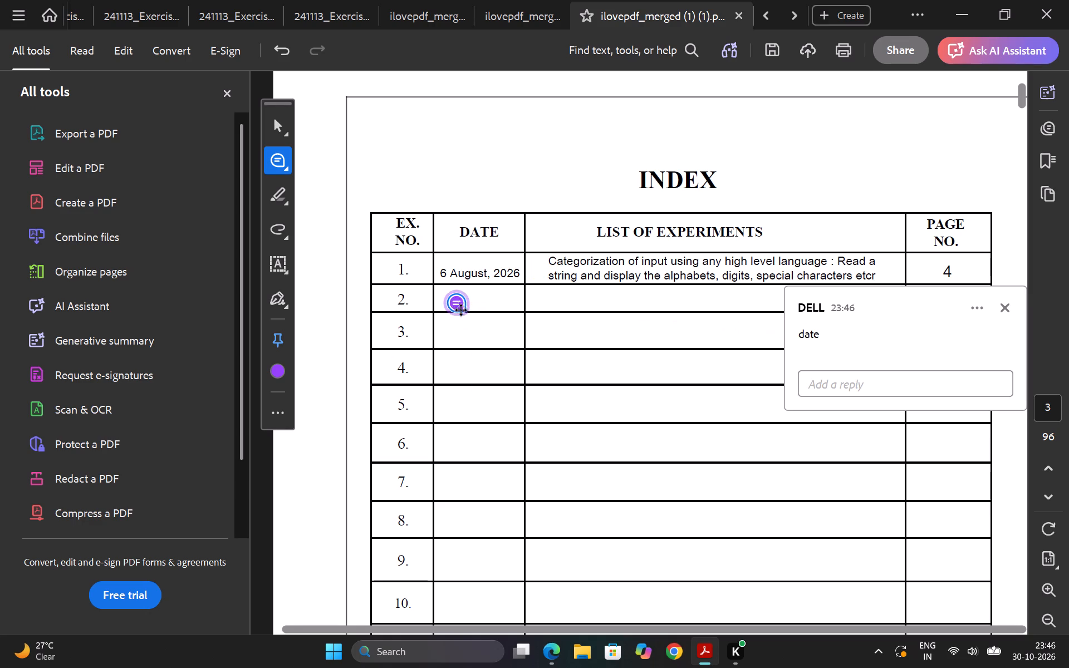
drag(462, 311, 788, 347)
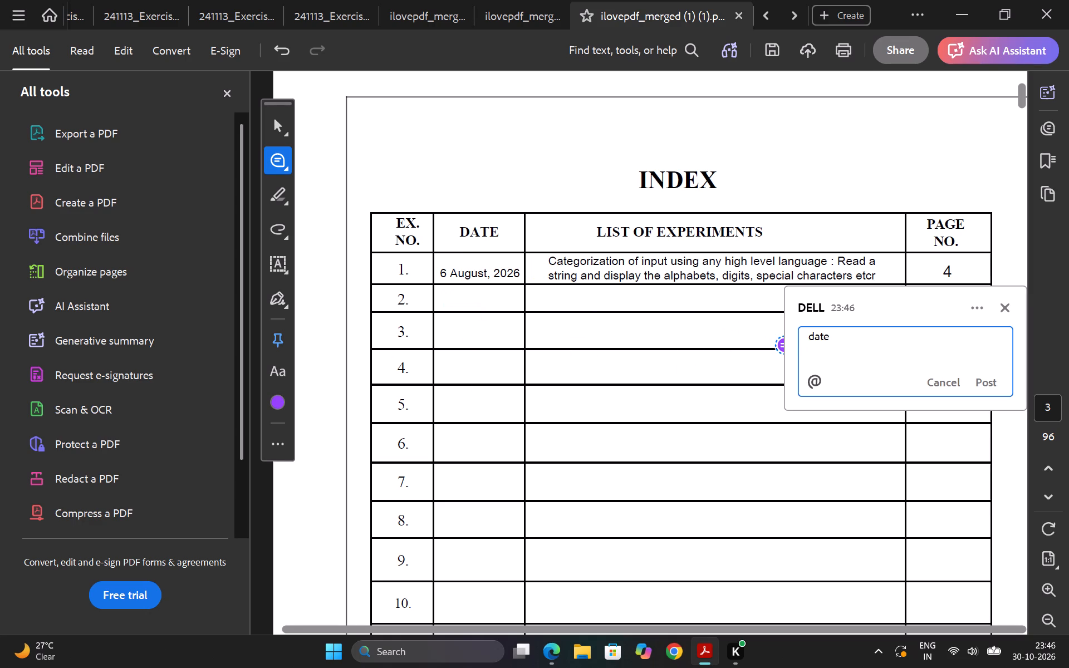
click(1022, 304)
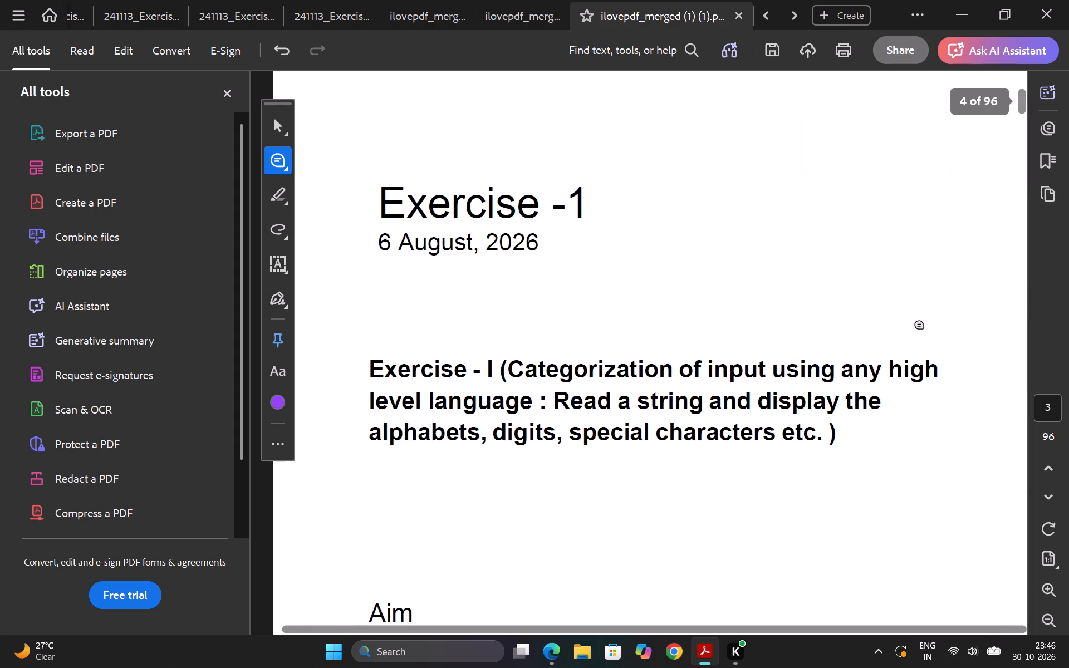
scroll(787, 320, up, 3)
scroll(787, 320, down, 4)
scroll(787, 320, up, 17)
scroll(892, 311, down, 3)
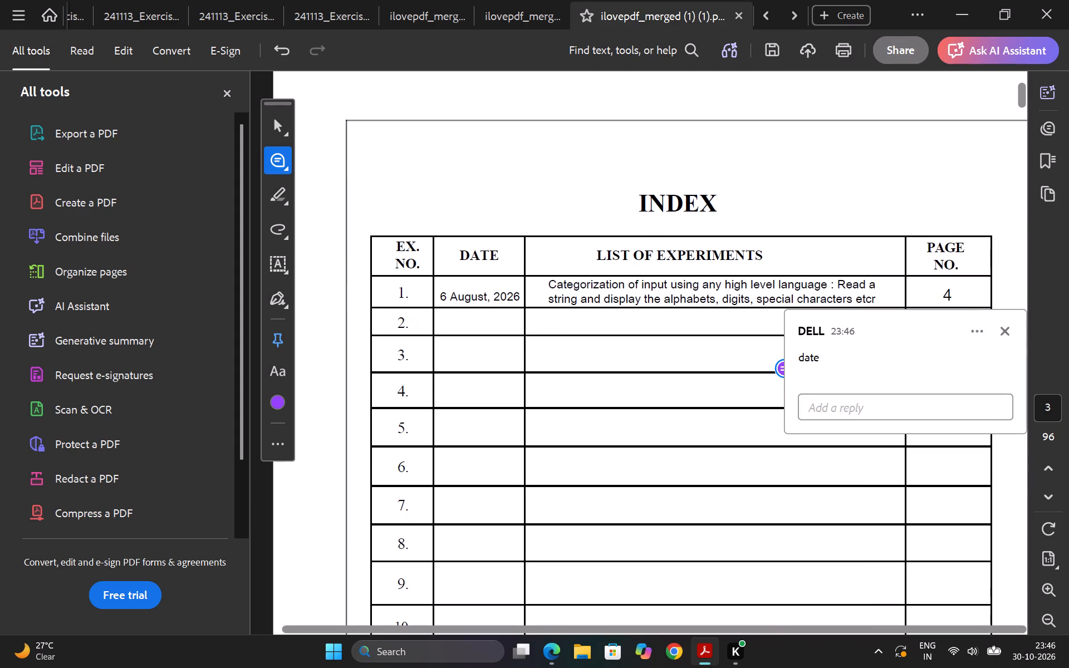
click(1003, 328)
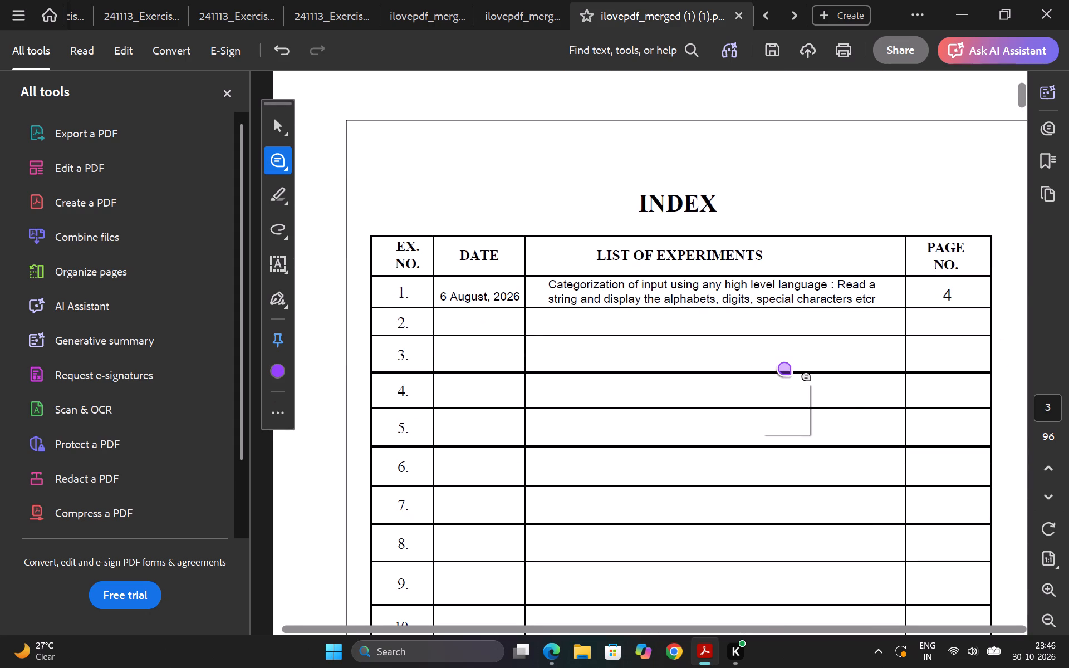
Delete the "date" comment marker from row 3's LIST OF EXPERIMENTS cell of the index table.
right_click(781, 365)
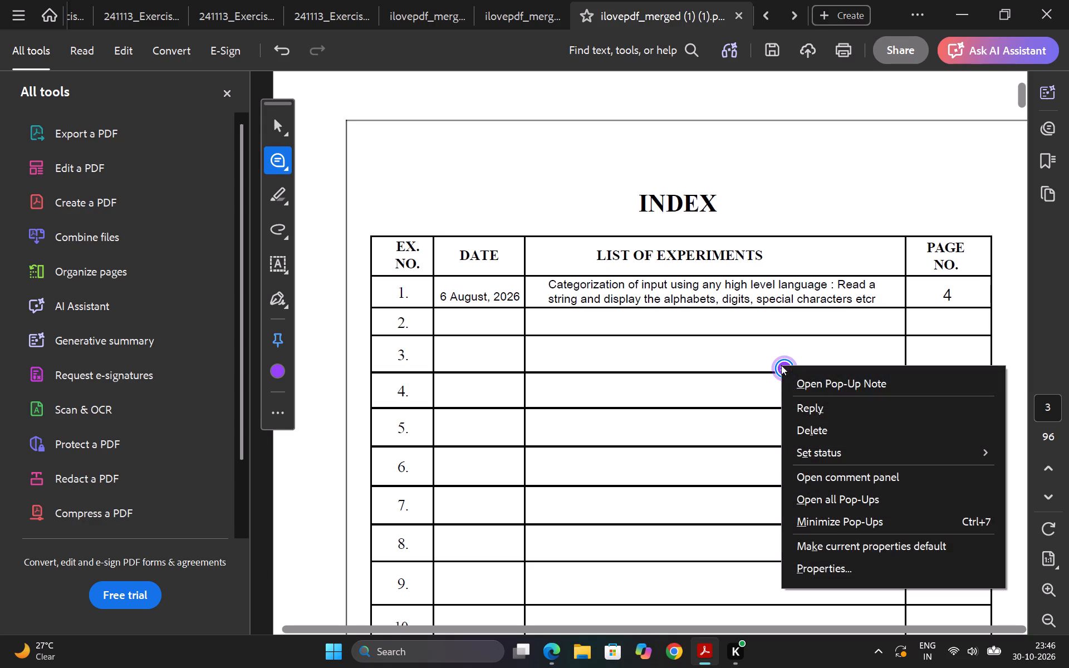
click(825, 428)
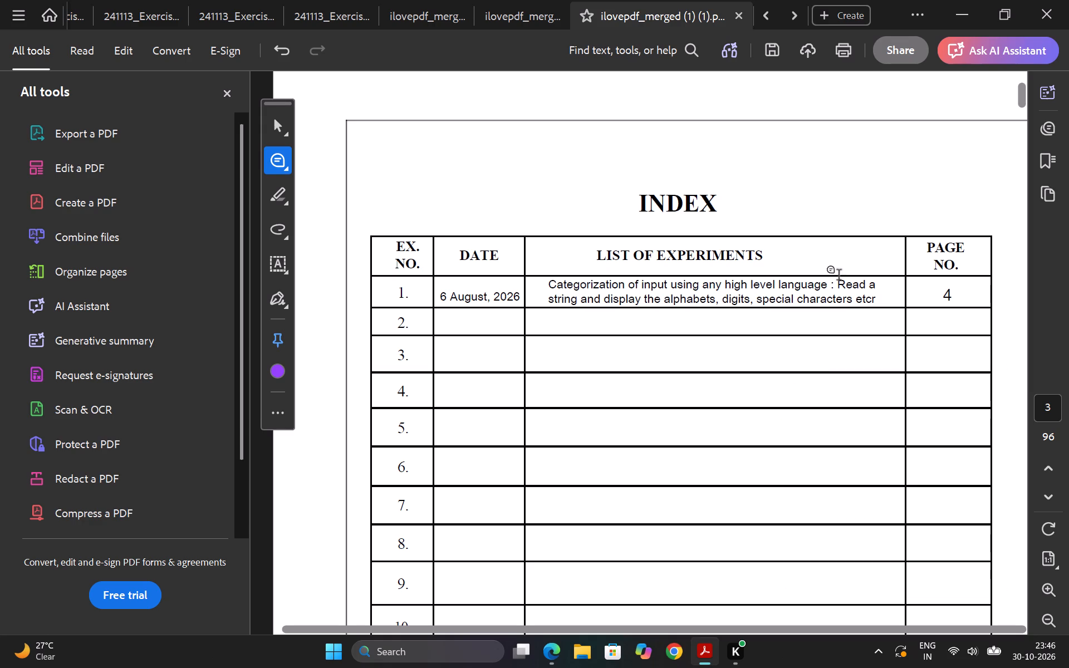
Leave the commenting and highlighting tools and switch back to the Select tool on the index page.
scroll(818, 198, down, 2)
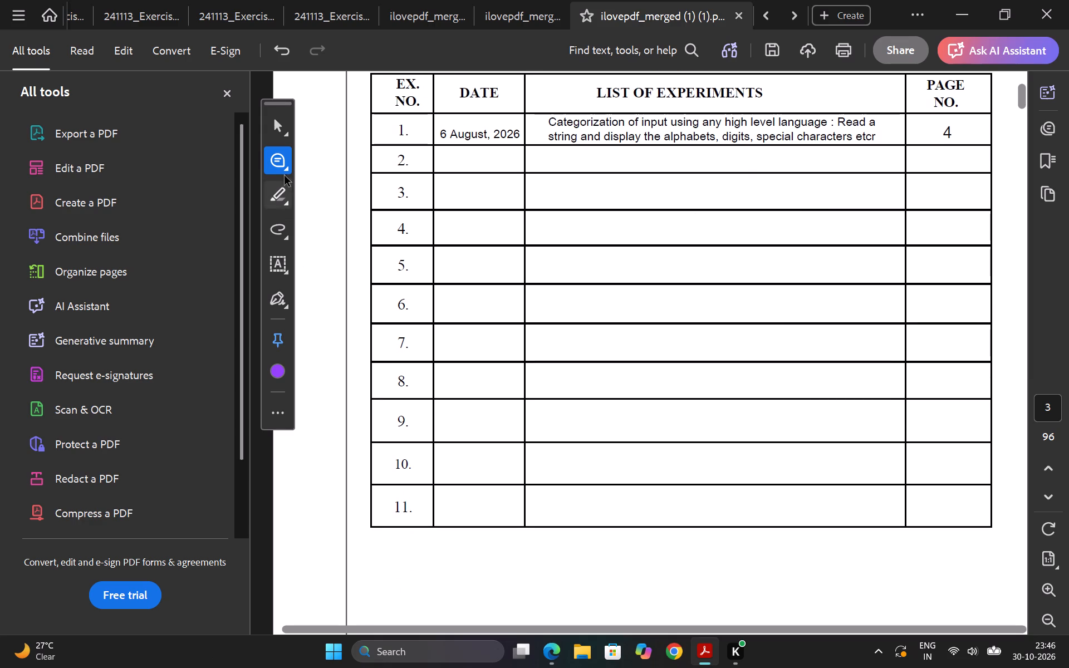
click(288, 160)
click(278, 124)
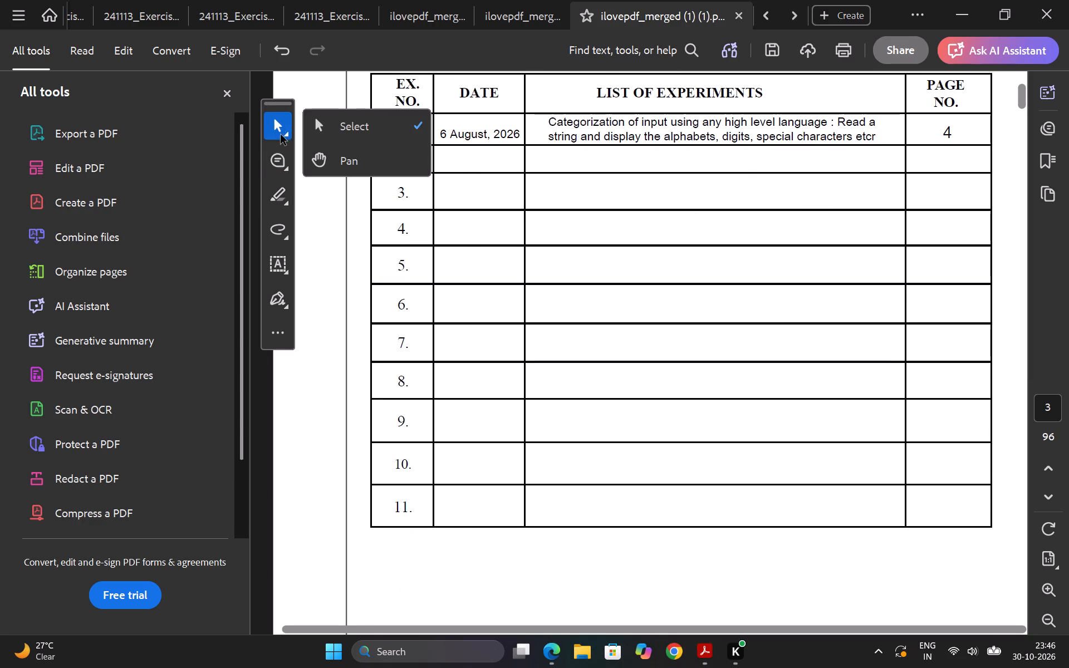
click(271, 202)
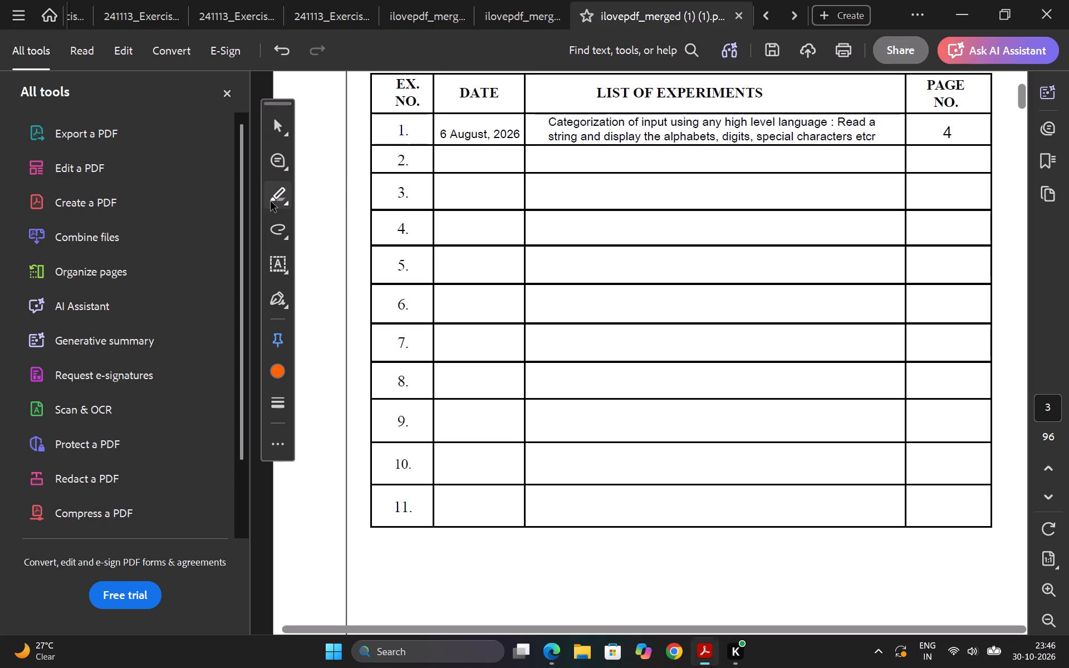
click(334, 308)
click(289, 132)
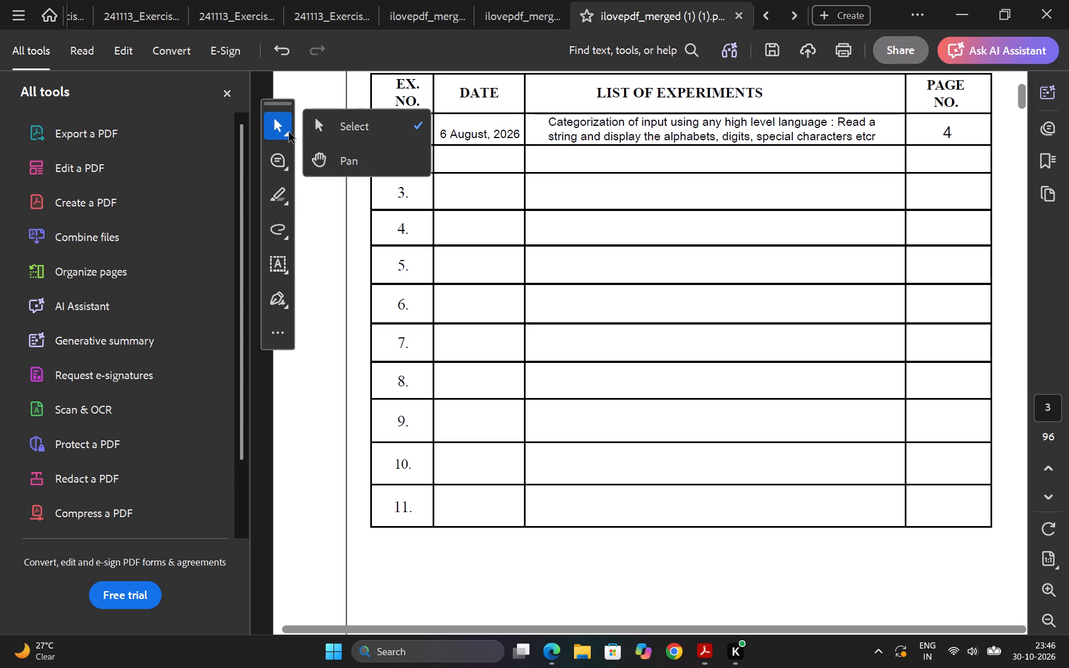
click(363, 133)
scroll(624, 393, up, 2)
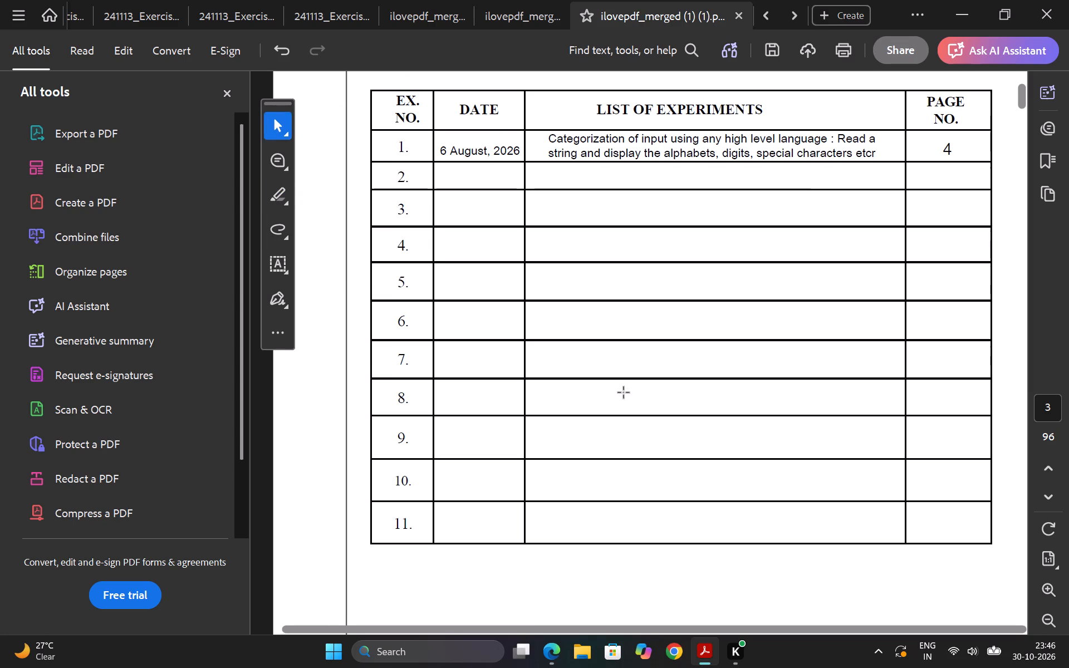
scroll(624, 393, up, 2)
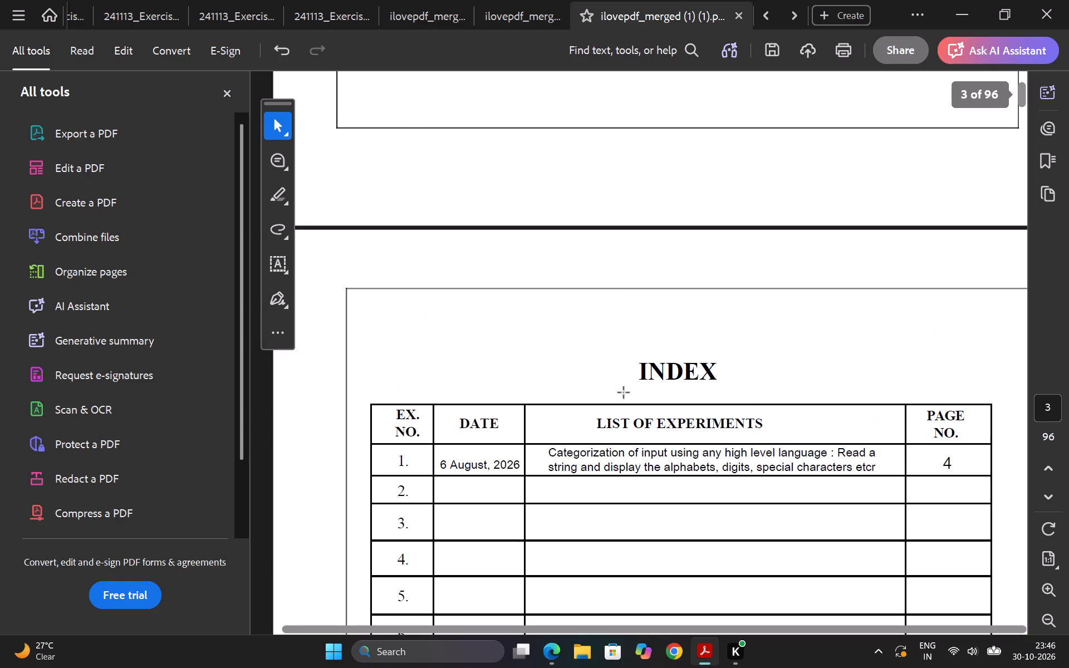
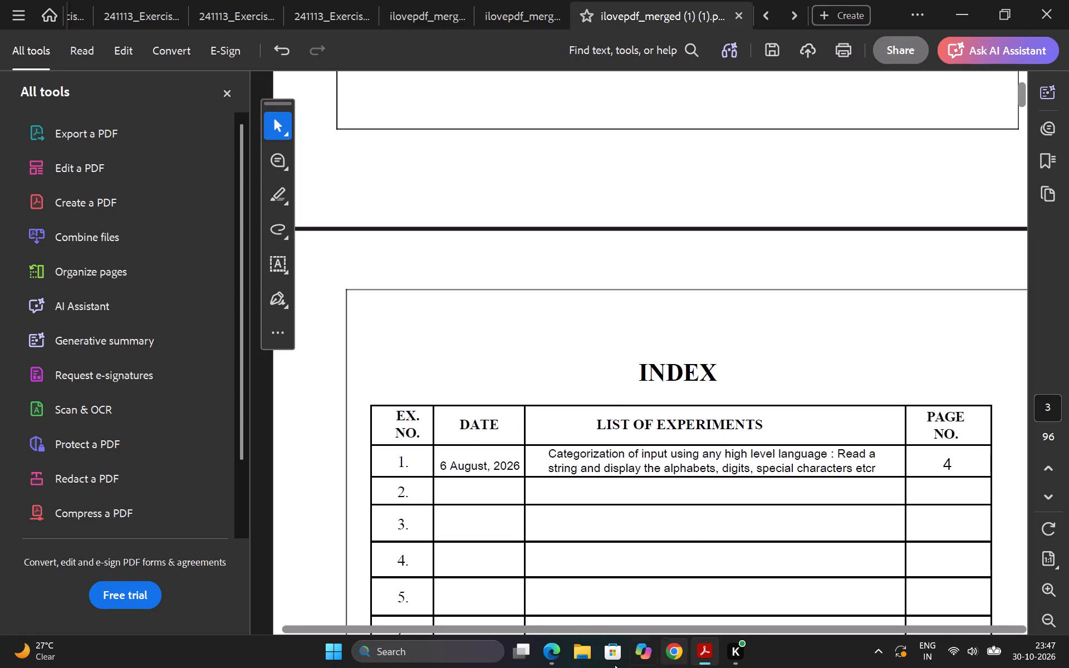
Switch to Microsoft Edge and close the browser window holding the iLovePDF Edit PDF page.
click(561, 662)
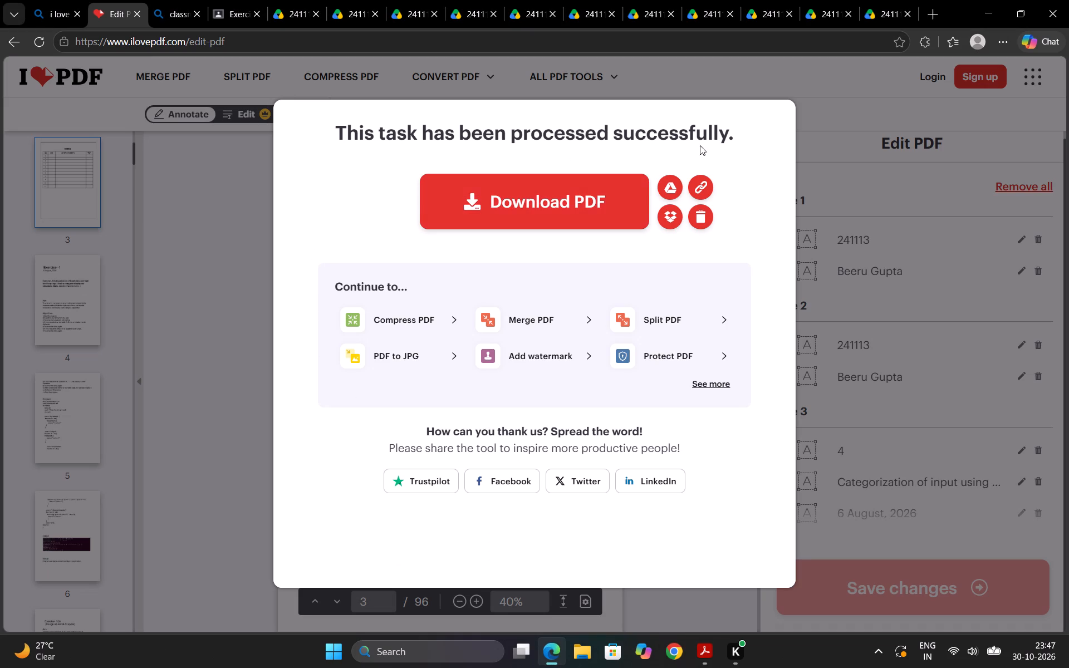
click(120, 9)
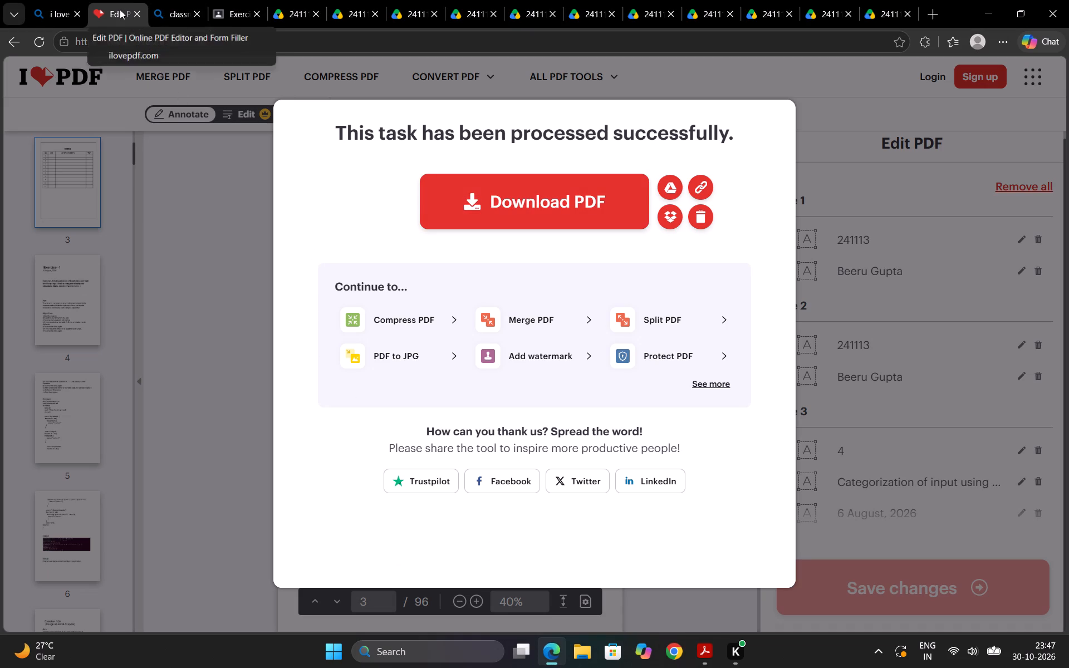
click(1055, 1)
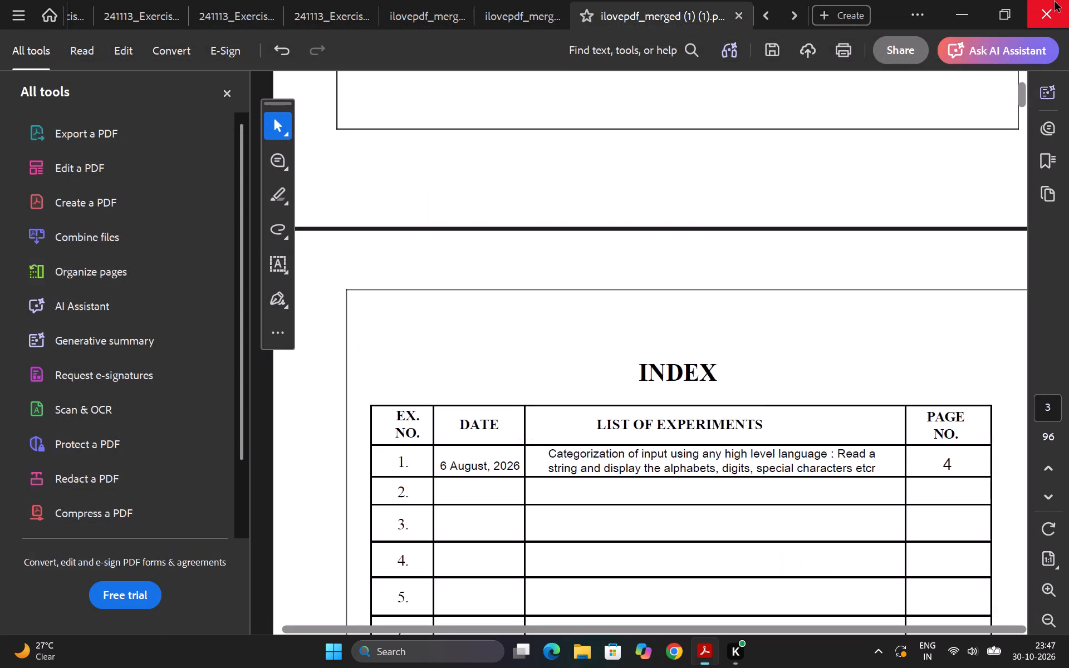
Close Adobe Acrobat together with all of its open document tabs.
click(1041, 14)
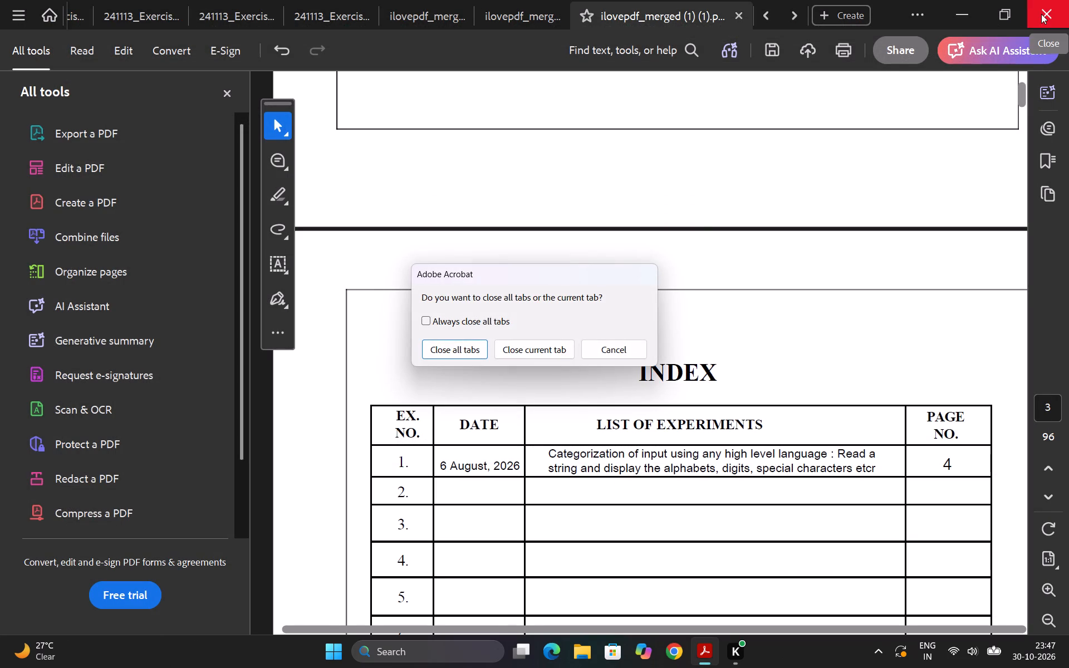
click(455, 353)
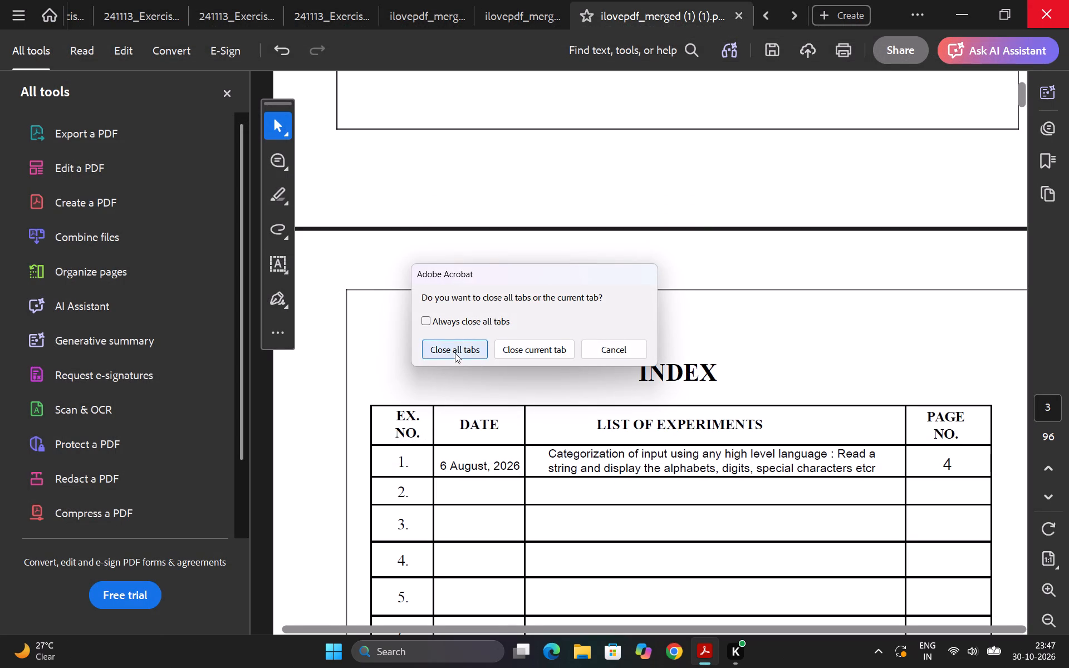
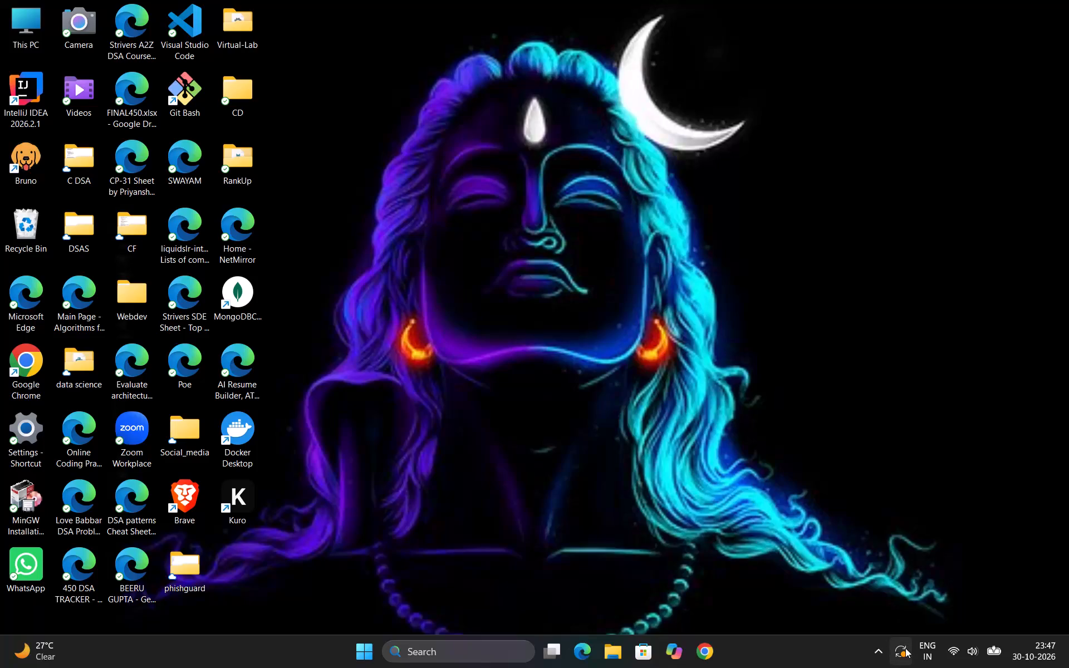
Open the Windows Update page in Settings.
click(905, 648)
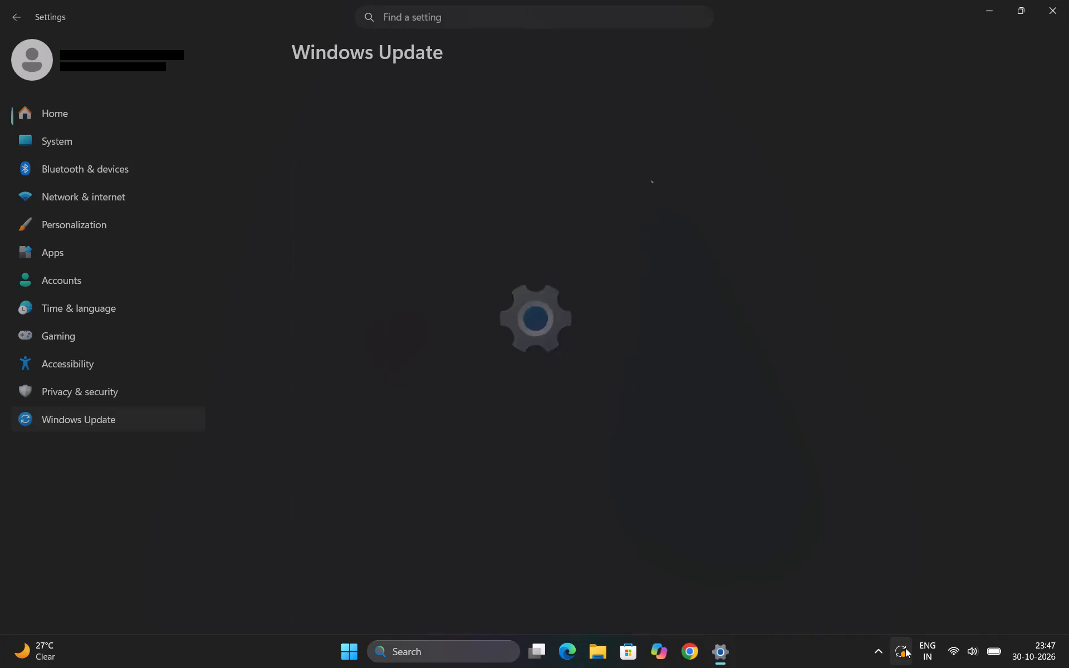